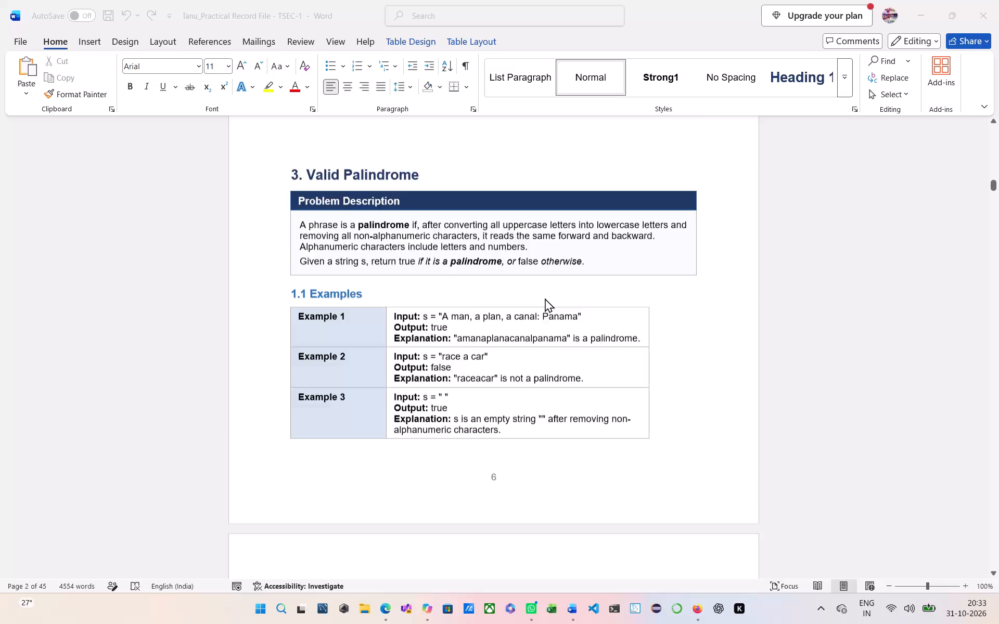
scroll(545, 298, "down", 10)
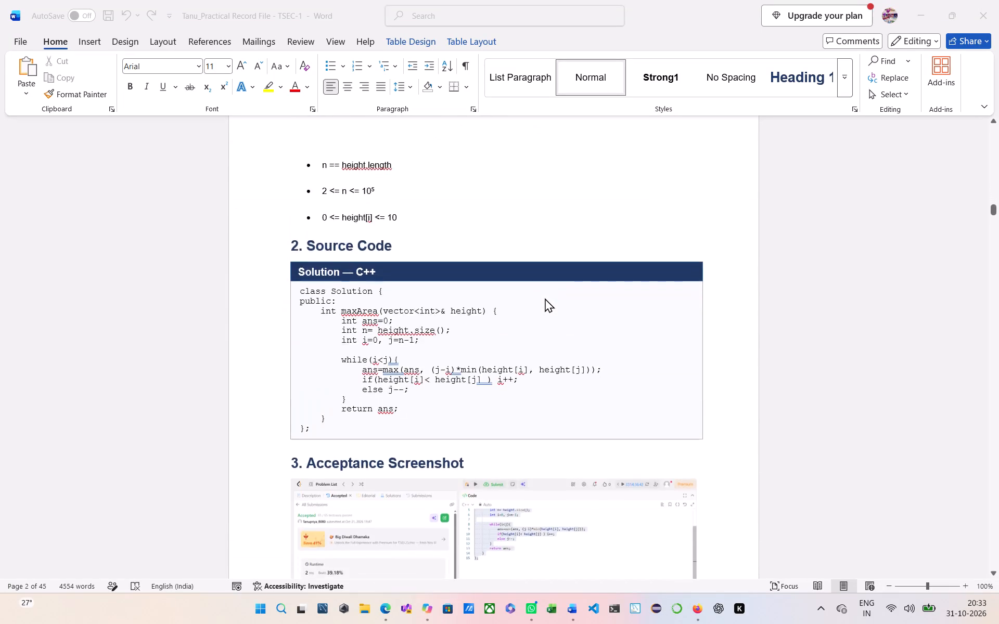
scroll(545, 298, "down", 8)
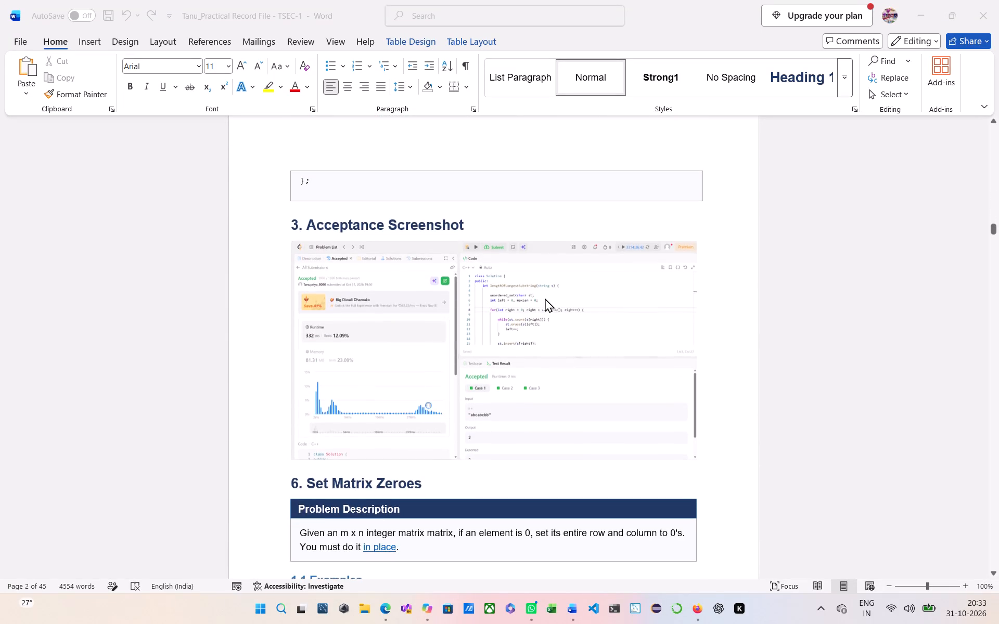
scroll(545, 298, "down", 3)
Switch to LeetCode in Edge and reopen the problem 322. Coin Change from the problem list.
left_click(376, 617)
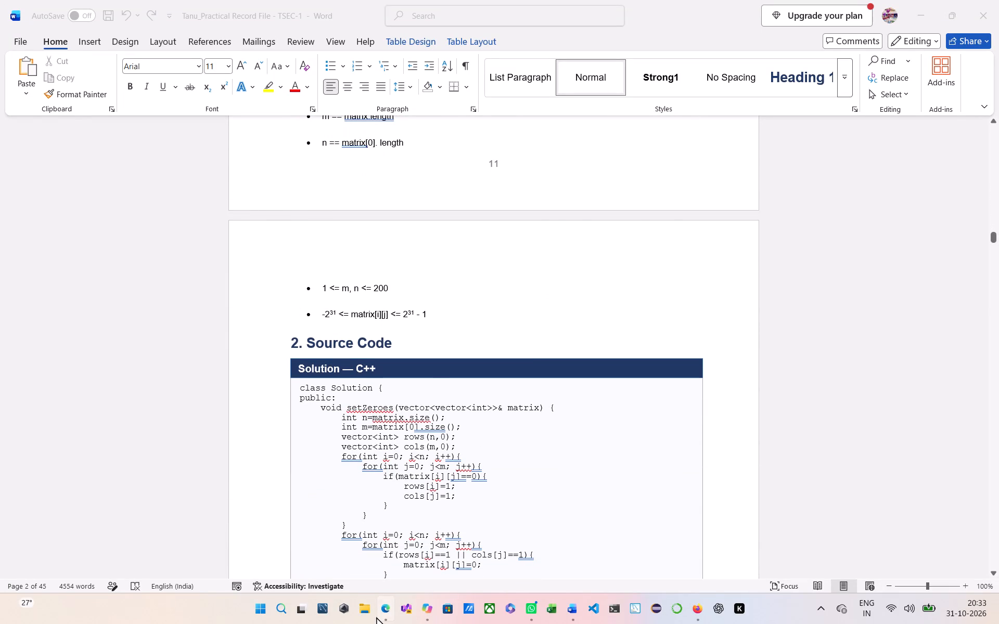
left_click(477, 443)
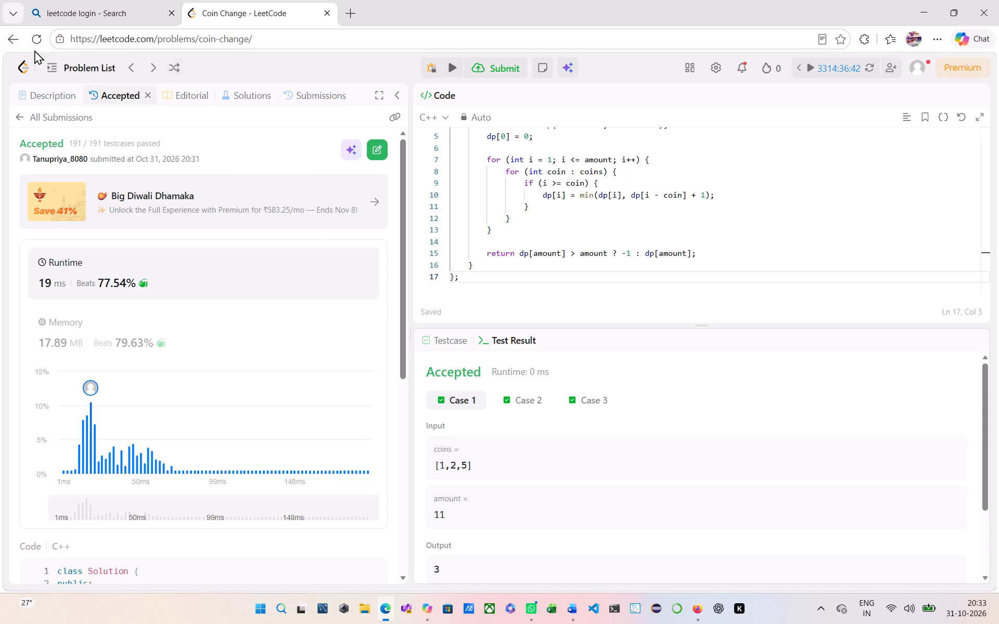
left_click(9, 35)
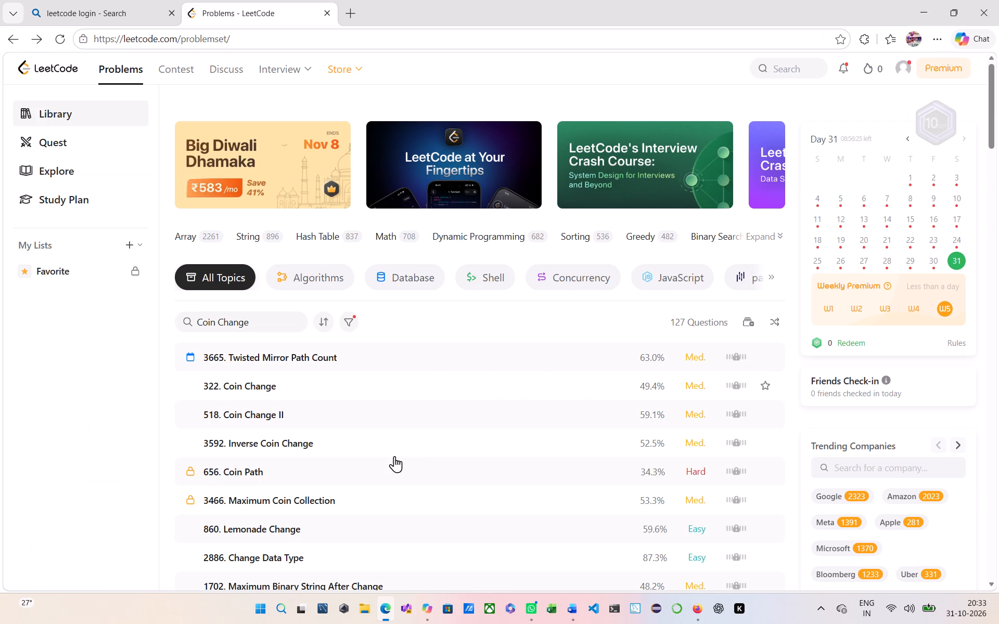
left_click(354, 392)
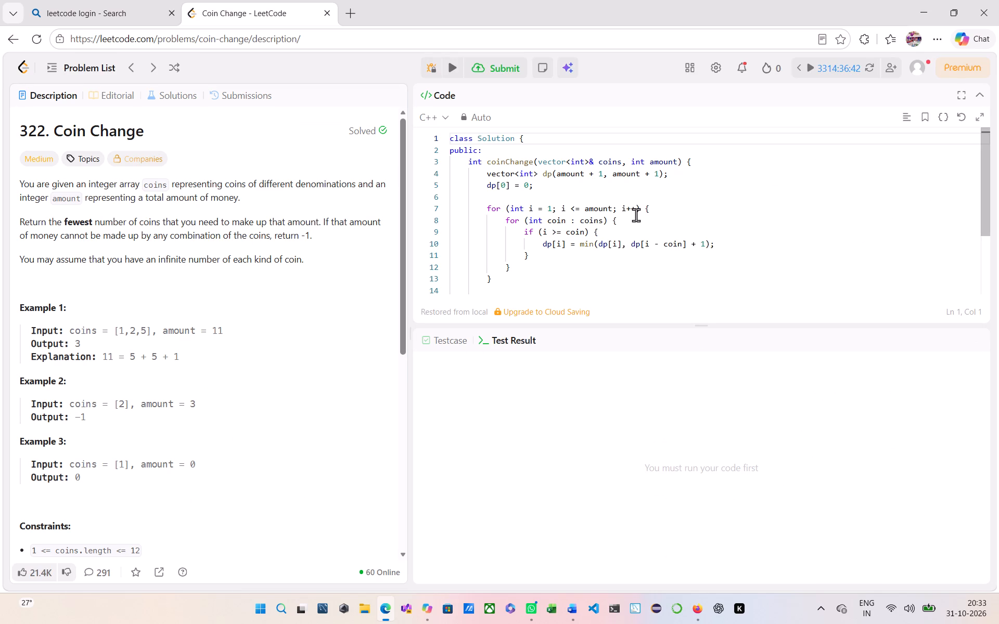
Run the existing C++ solution for Coin Change and submit it.
left_click(450, 71)
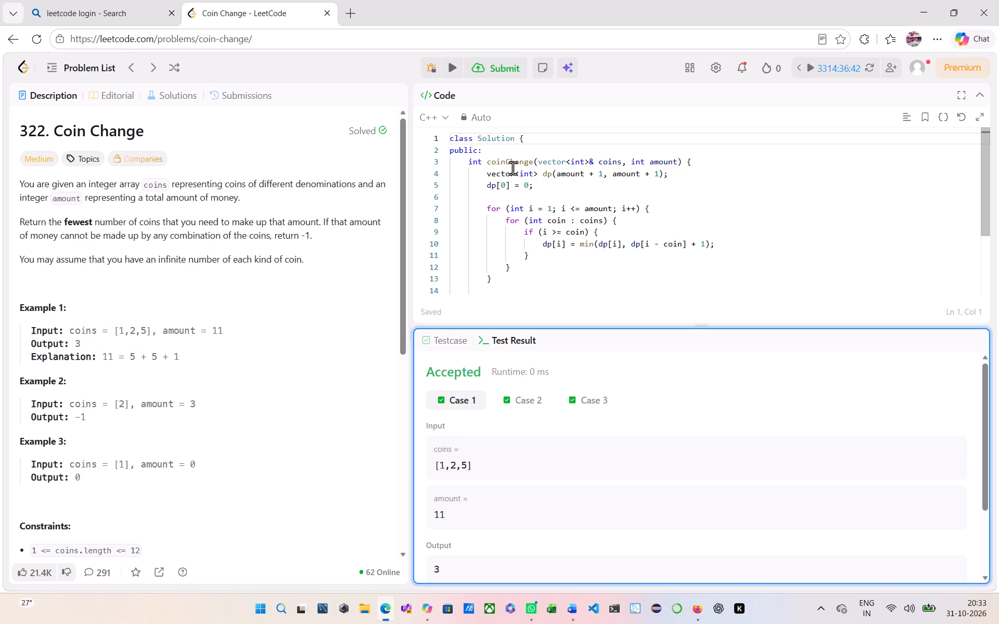
left_click(516, 71)
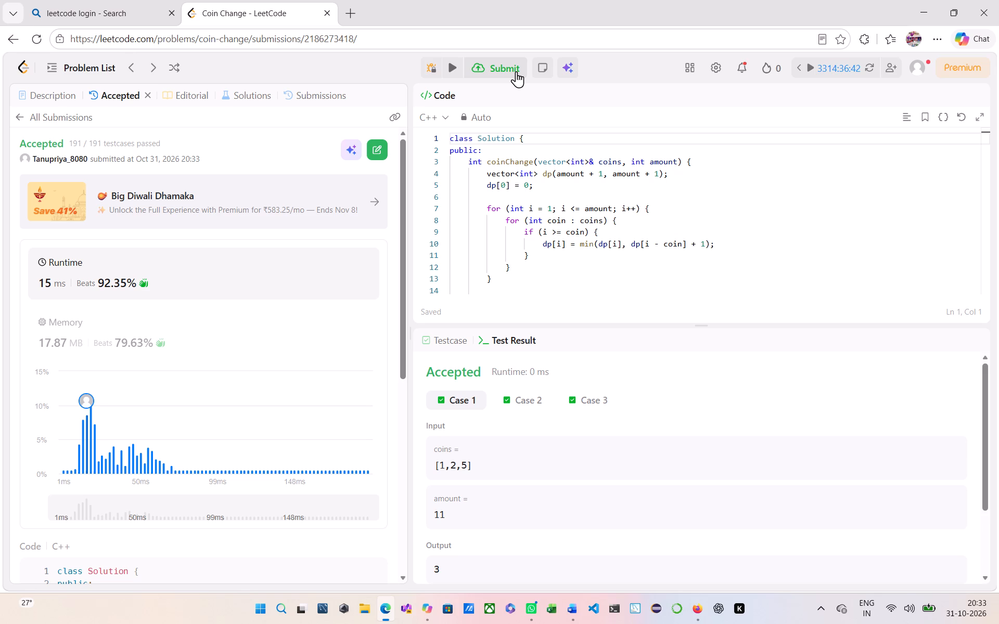
Switch back to the Word practical record file and slightly reduce the height of the Maximum Subarray acceptance screenshot on page 4.
left_click(579, 618)
scroll(518, 368, "up", 2)
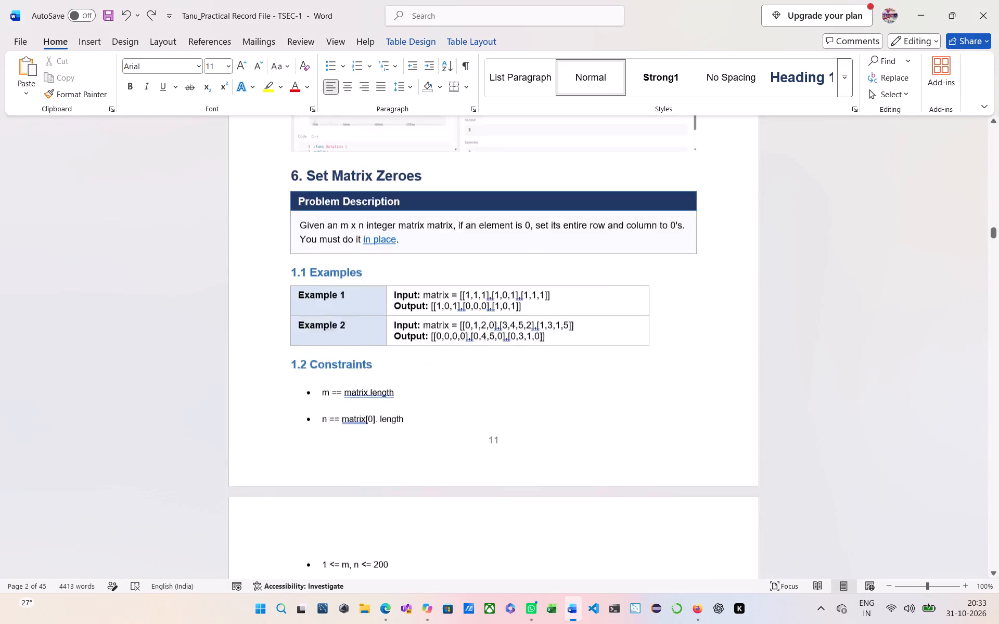
scroll(518, 368, "up", 7)
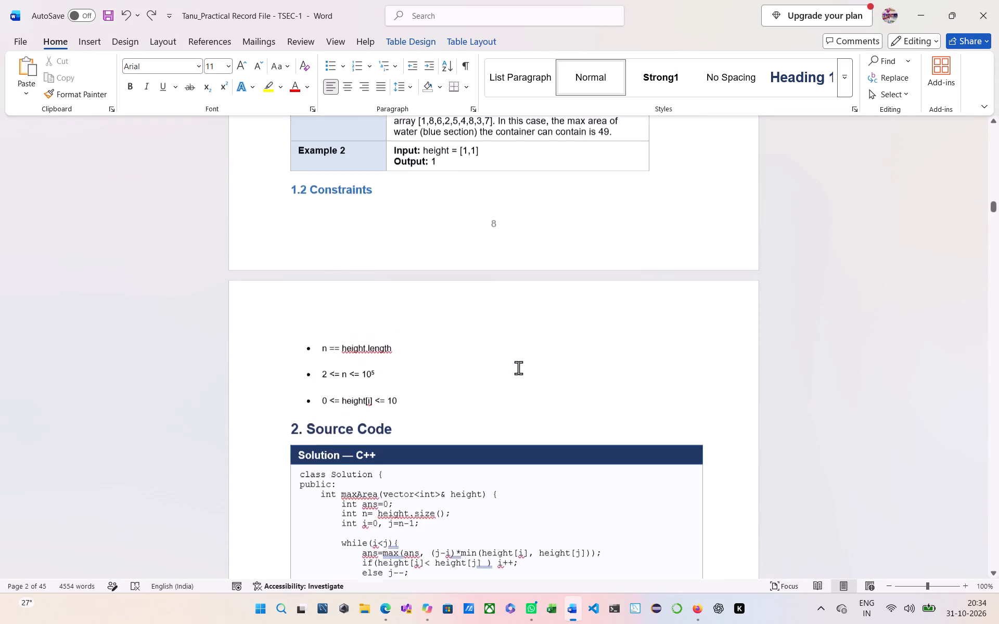
scroll(518, 368, "up", 7)
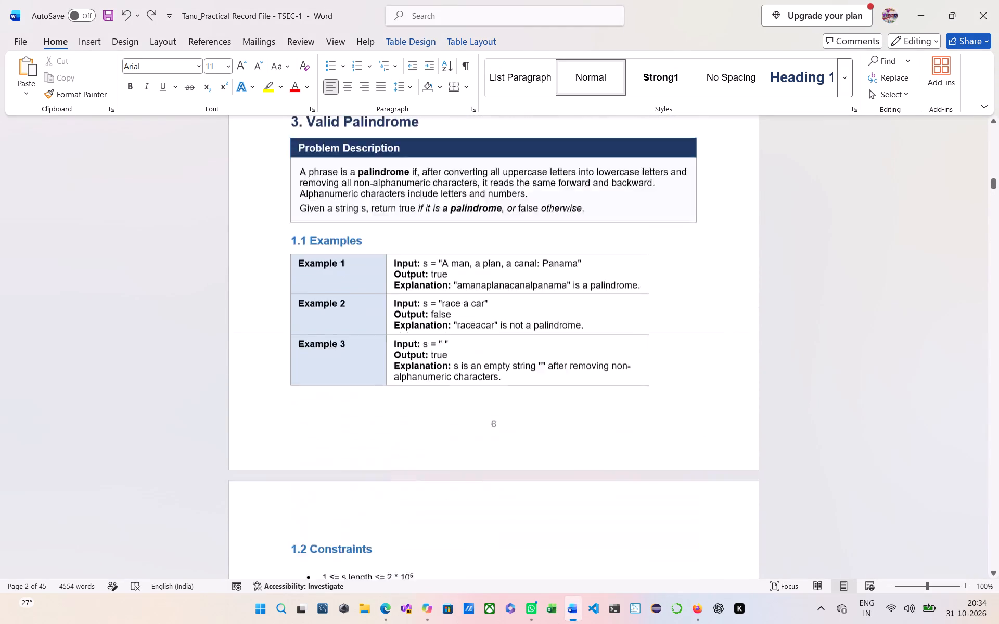
scroll(518, 368, "up", 15)
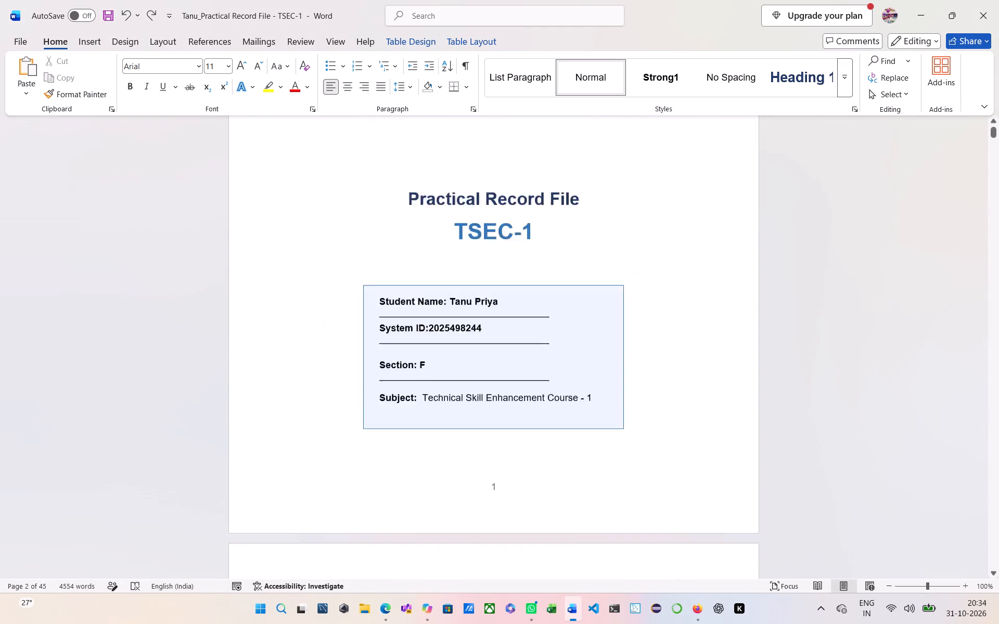
scroll(518, 368, "up", 1)
scroll(518, 368, "down", 8)
scroll(518, 368, "up", 1)
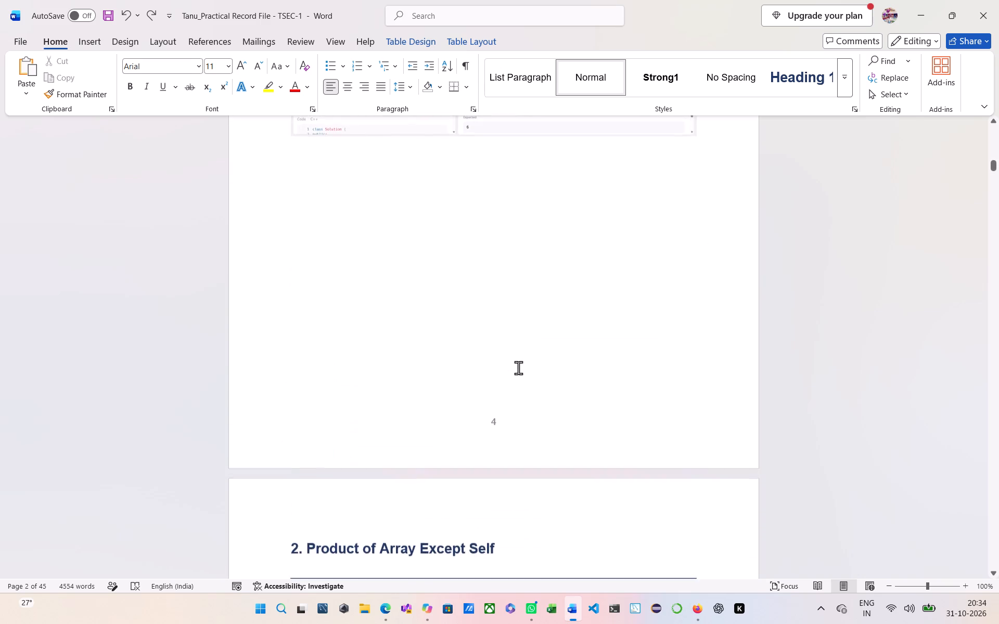
scroll(518, 368, "up", 1)
left_click(518, 368)
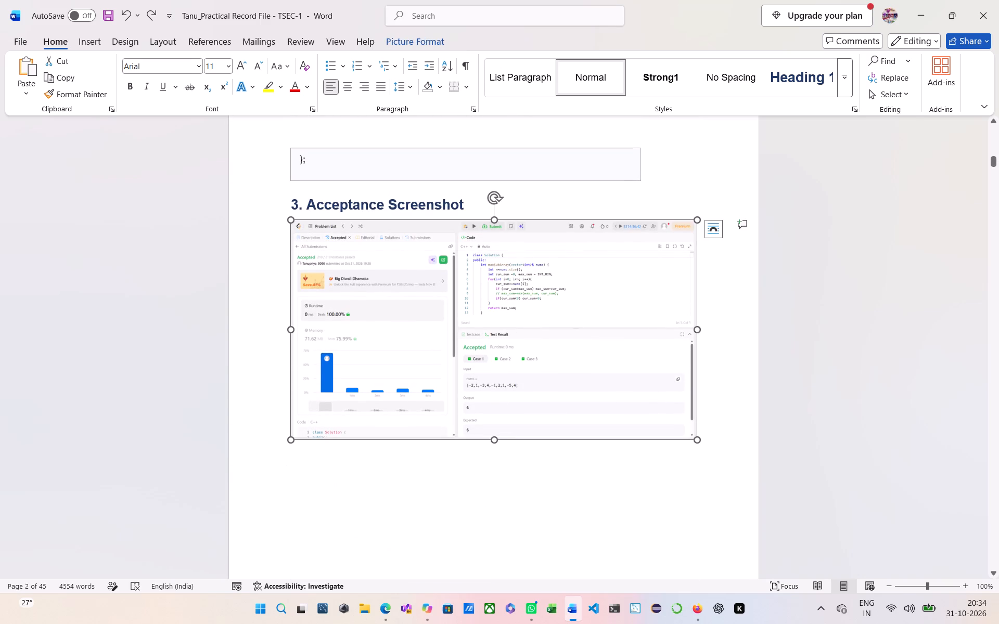
left_click_drag(494, 443, 500, 418)
scroll(500, 418, "right", 1)
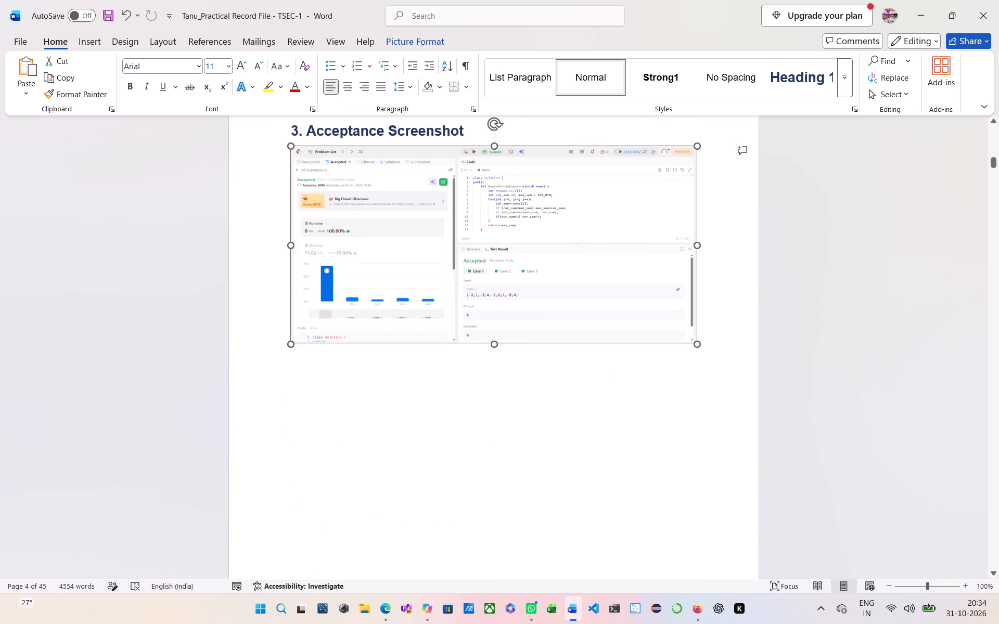
left_click(695, 247)
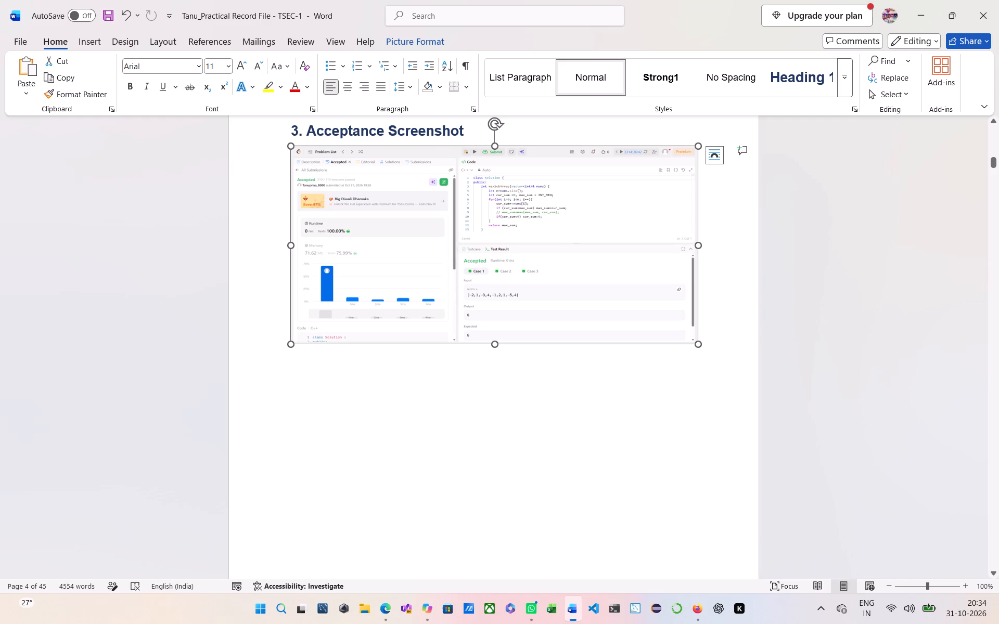
left_click_drag(493, 344, 496, 360)
Delete the blank lines between the Maximum Subarray screenshot and the heading "2. Product of Array Except Self".
scroll(415, 439, "down", 1)
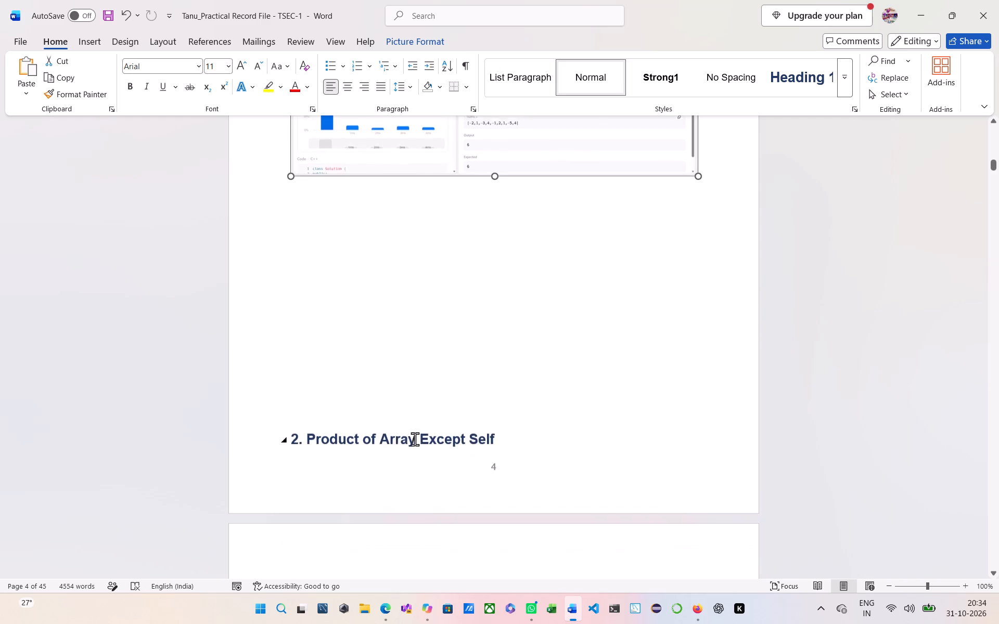
left_click(304, 414)
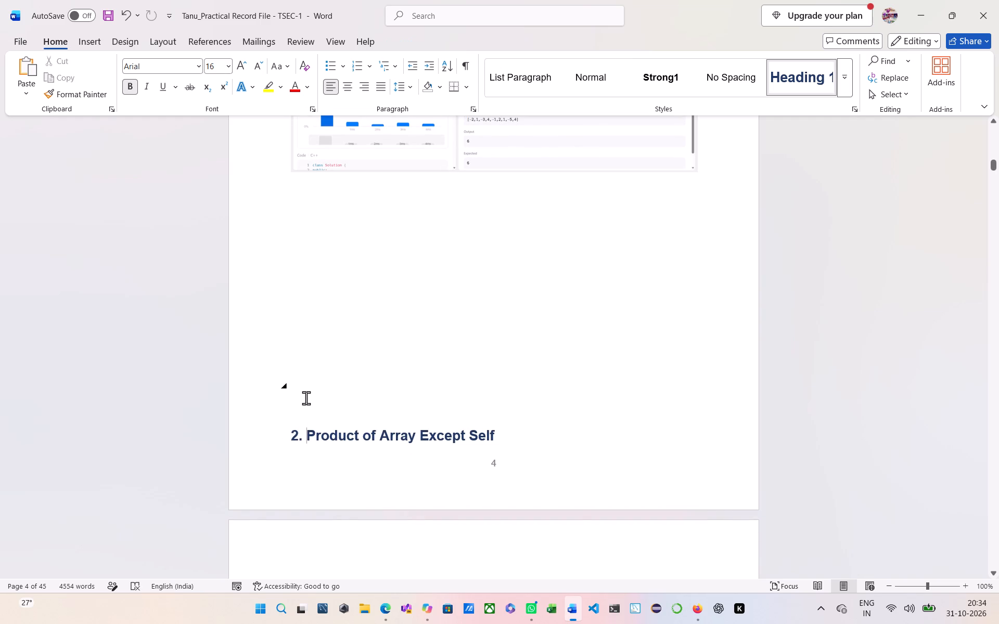
left_click(306, 398)
key("BackSpace")
key("BackSpace")
key("BackSpace")
key("BackSpace")
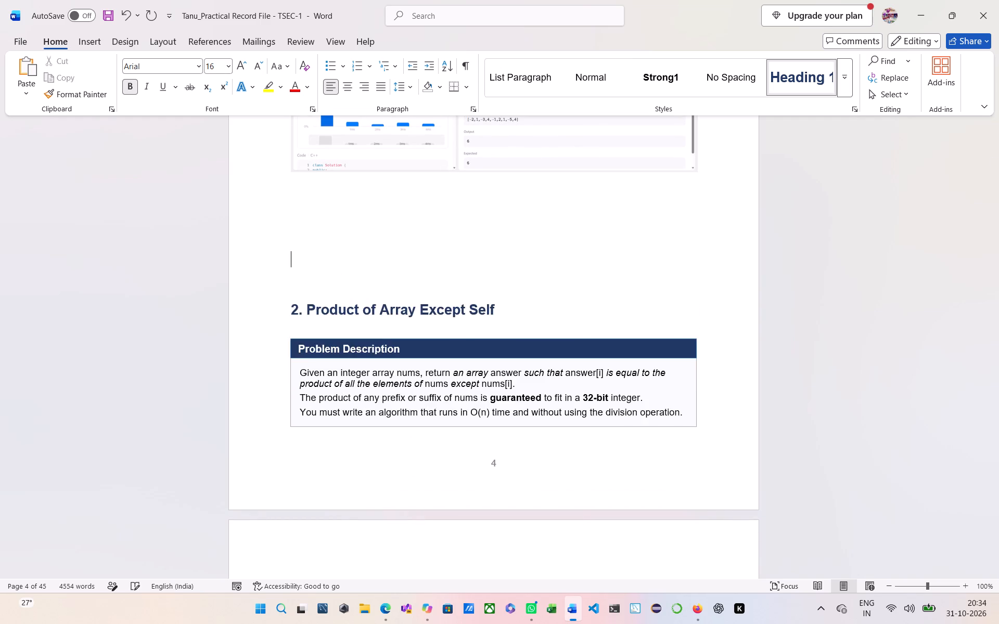
key("BackSpace")
key("BackSpace")
key("BackSpace")
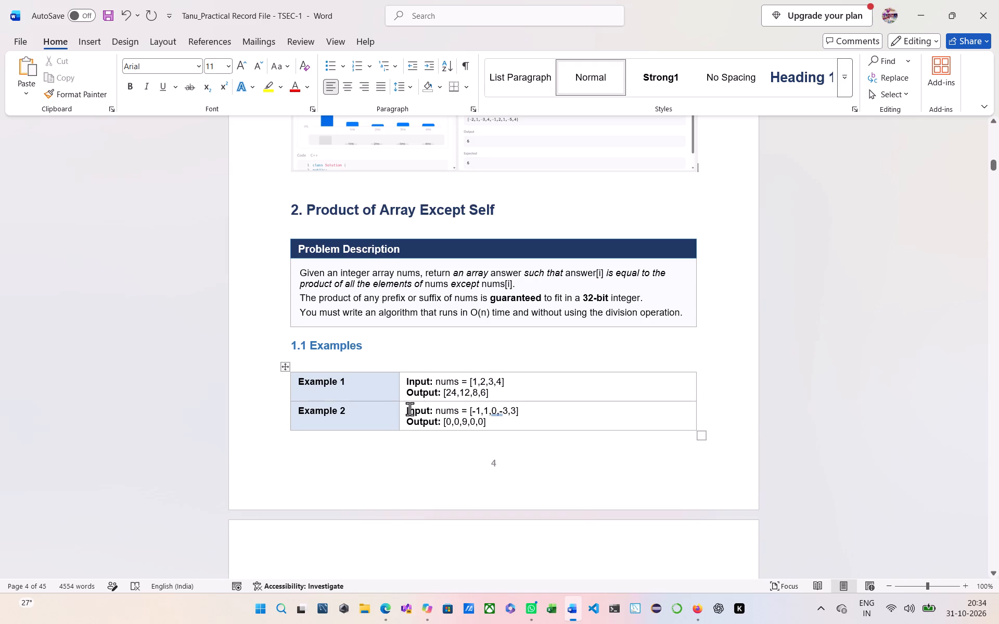
Shrink the Product of Array Except Self acceptance screenshot in height and slightly in width so it fits on page 5 under its heading.
scroll(409, 409, "down", 2)
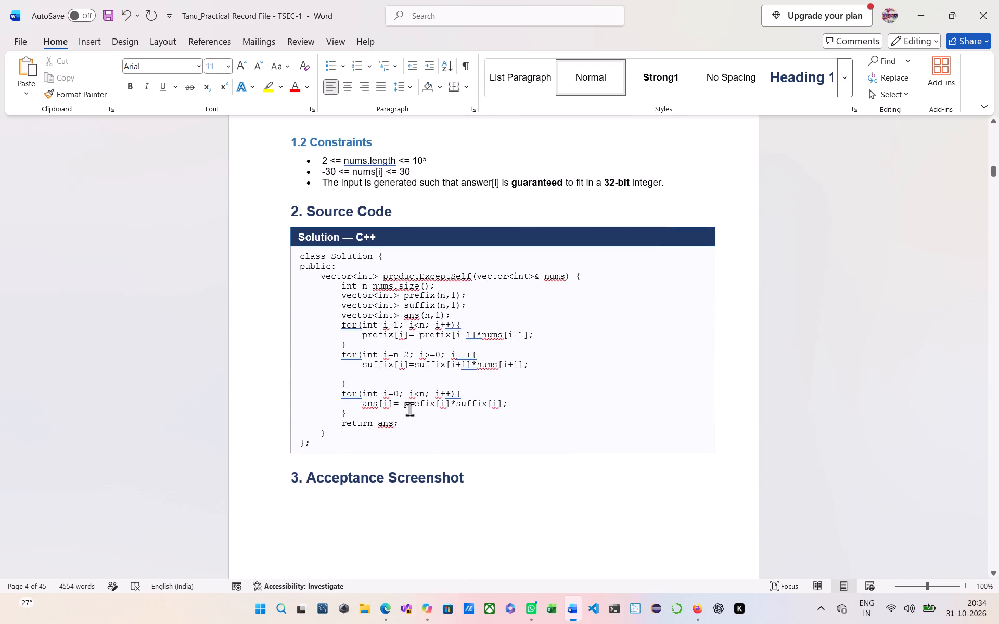
scroll(438, 401, "down", 1)
scroll(438, 401, "up", 1)
left_click(482, 362)
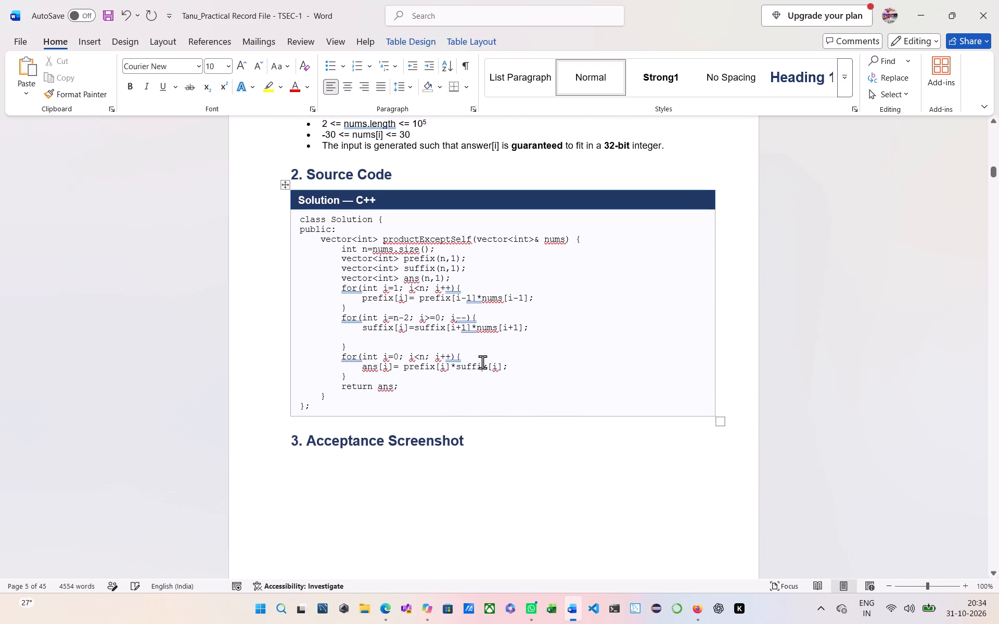
left_click_drag(483, 416, 490, 388)
scroll(605, 353, "down", 1)
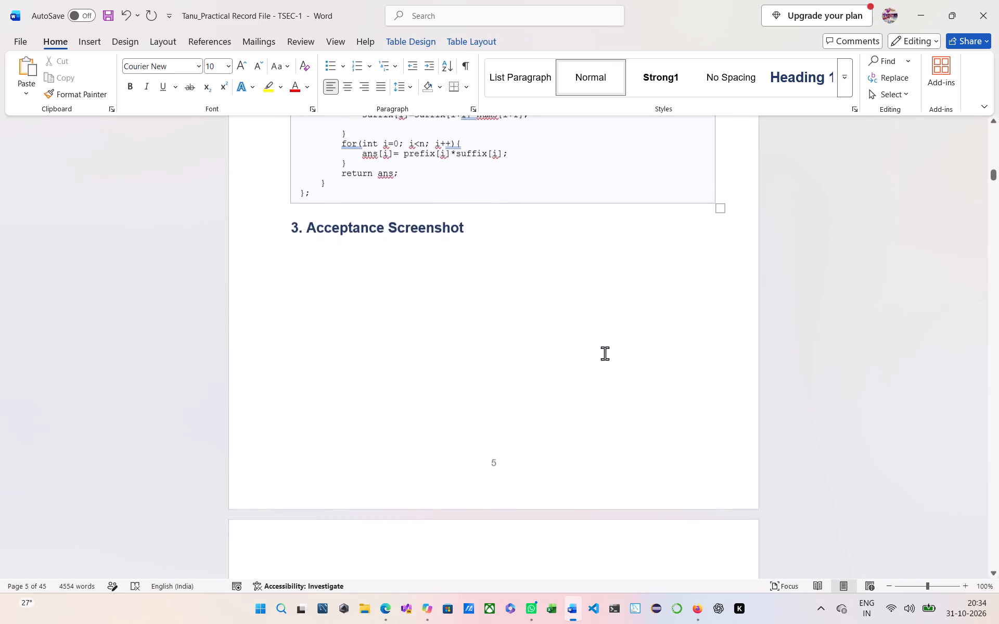
scroll(605, 353, "down", 2)
left_click(574, 382)
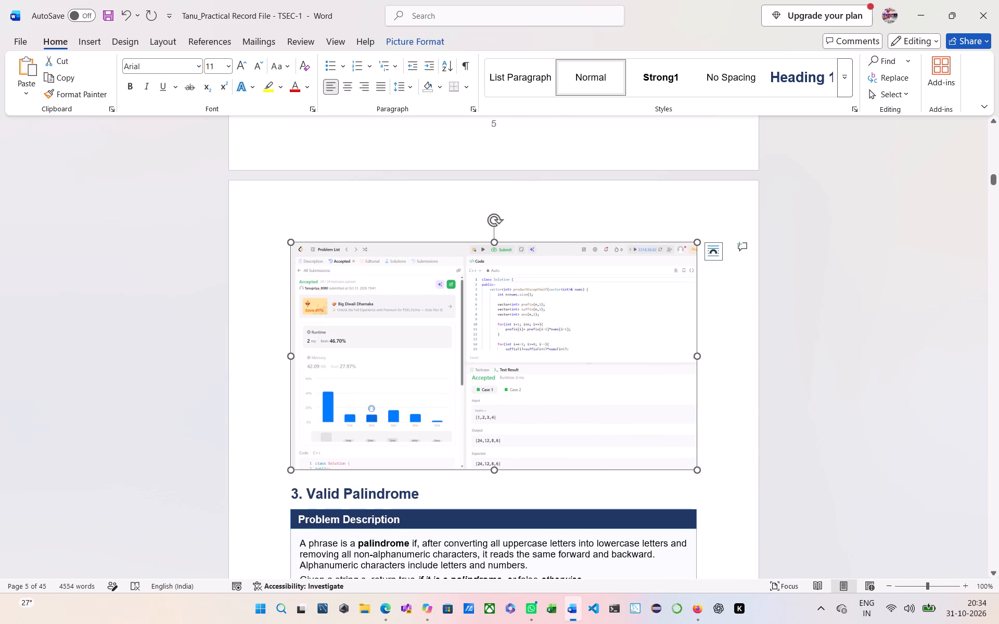
left_click_drag(496, 470, 497, 443)
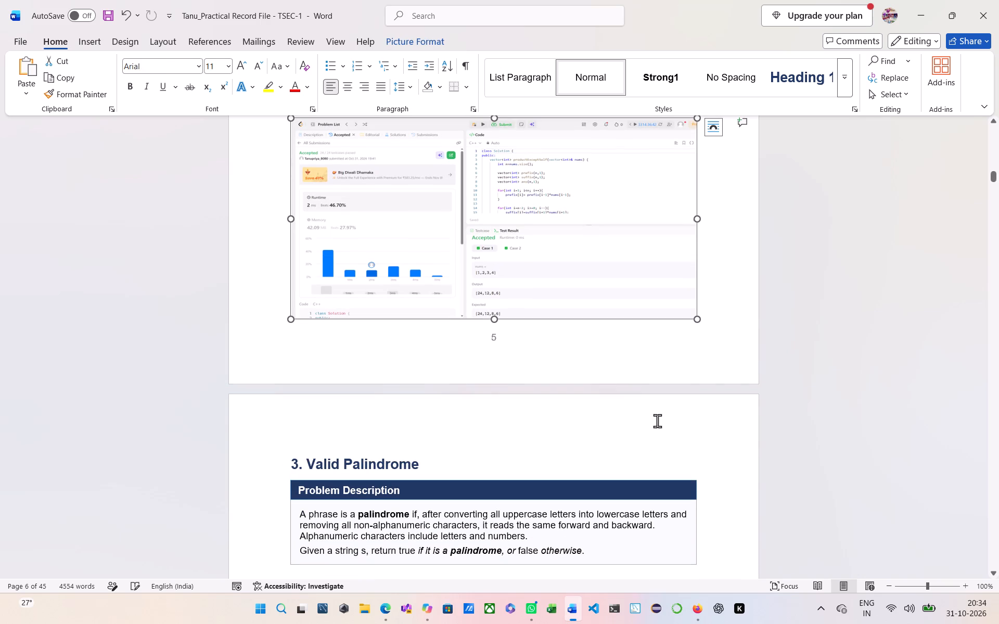
left_click_drag(700, 220, 677, 224)
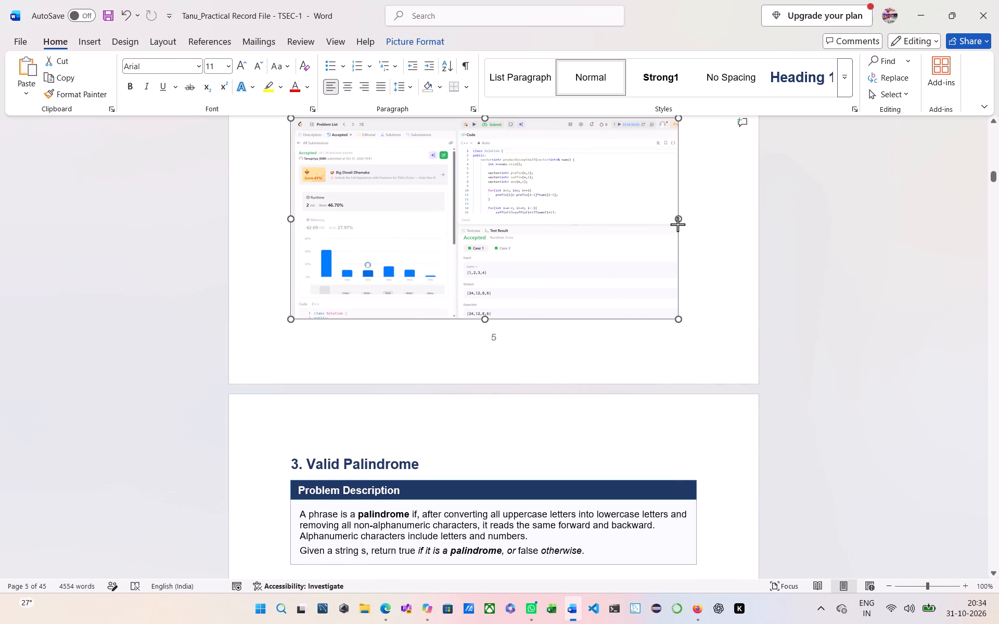
left_click_drag(677, 224, 689, 224)
Return to the Maximum Subarray acceptance screenshot on page 4 and make it slightly narrower.
scroll(660, 252, "up", 4)
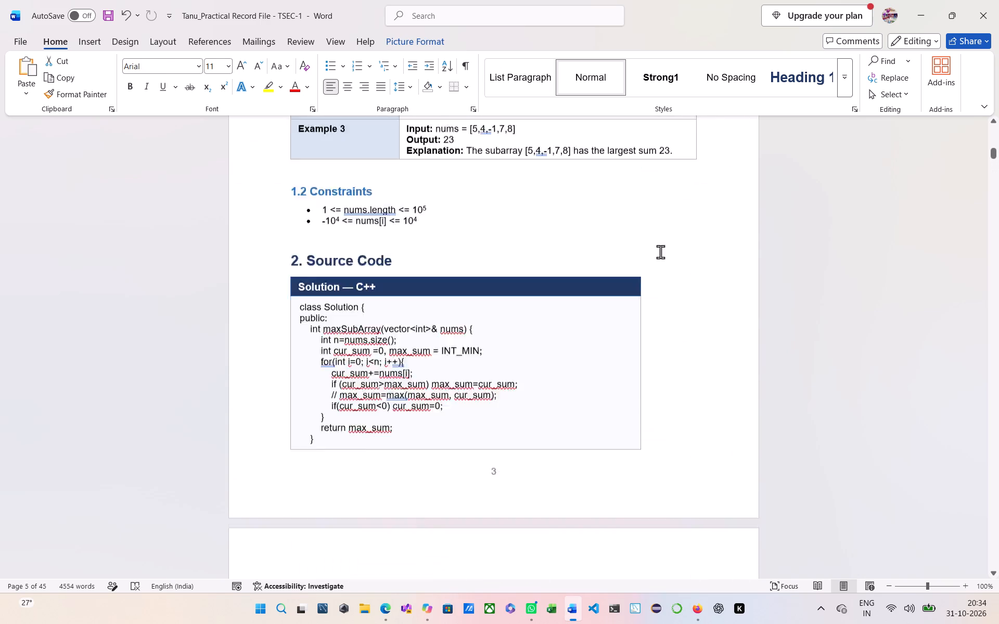
scroll(660, 252, "up", 7)
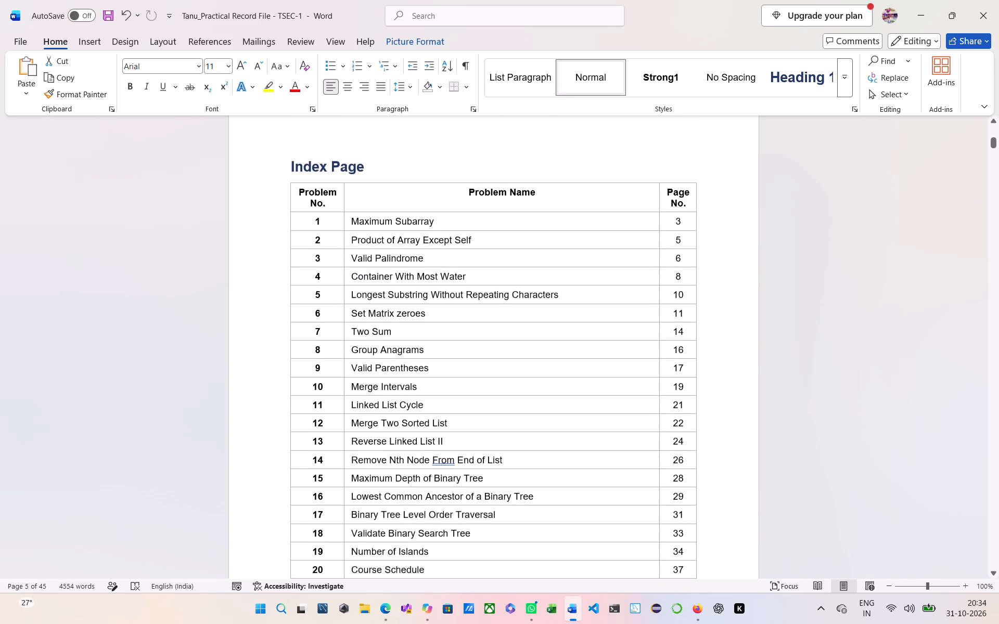
scroll(625, 243, "down", 2)
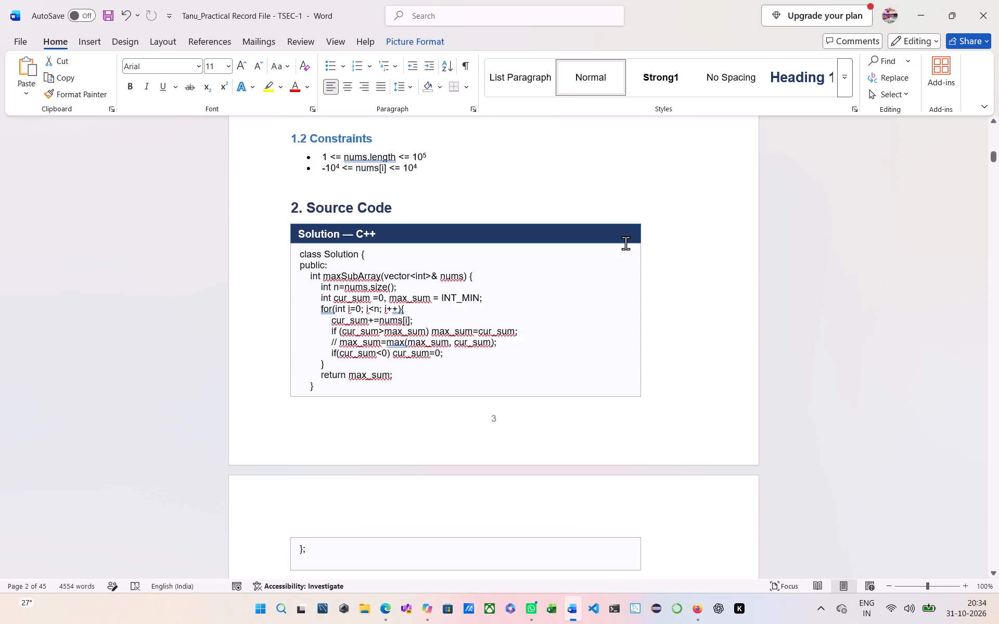
scroll(625, 243, "down", 4)
scroll(625, 243, "up", 2)
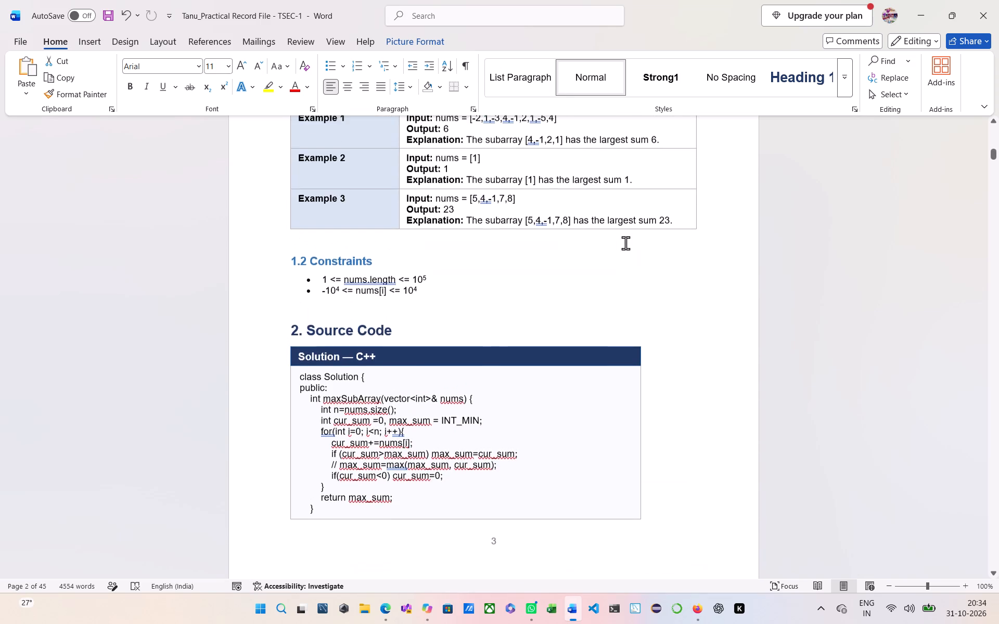
scroll(625, 243, "up", 2)
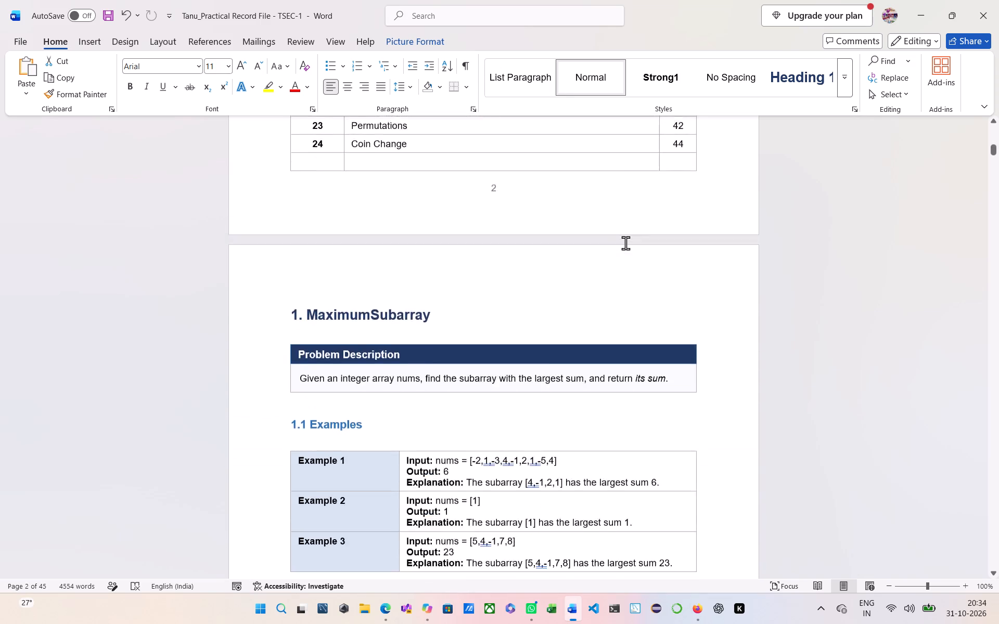
scroll(625, 243, "down", 3)
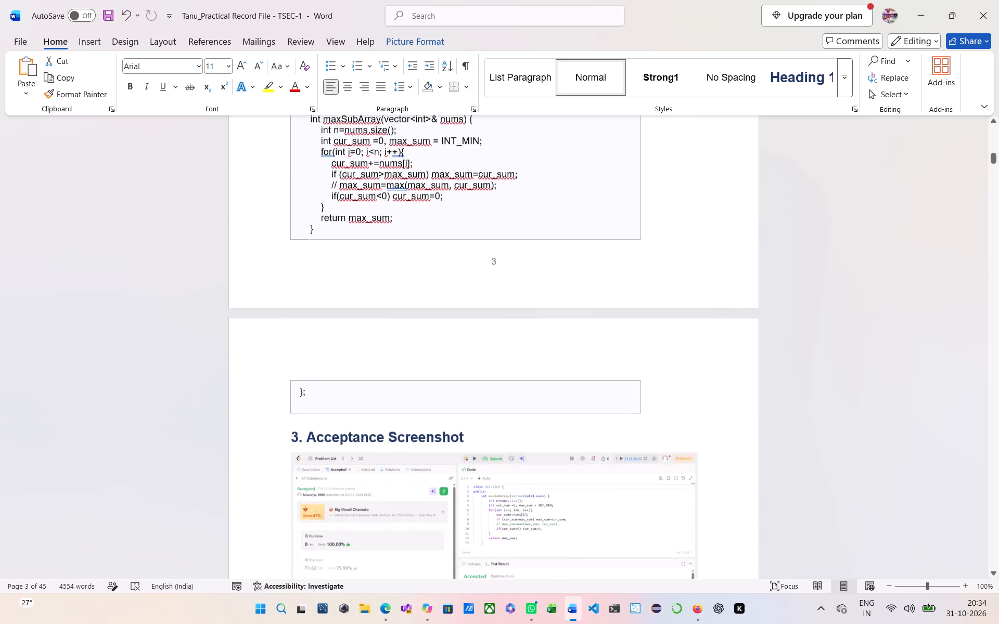
scroll(625, 243, "down", 1)
left_click(545, 305)
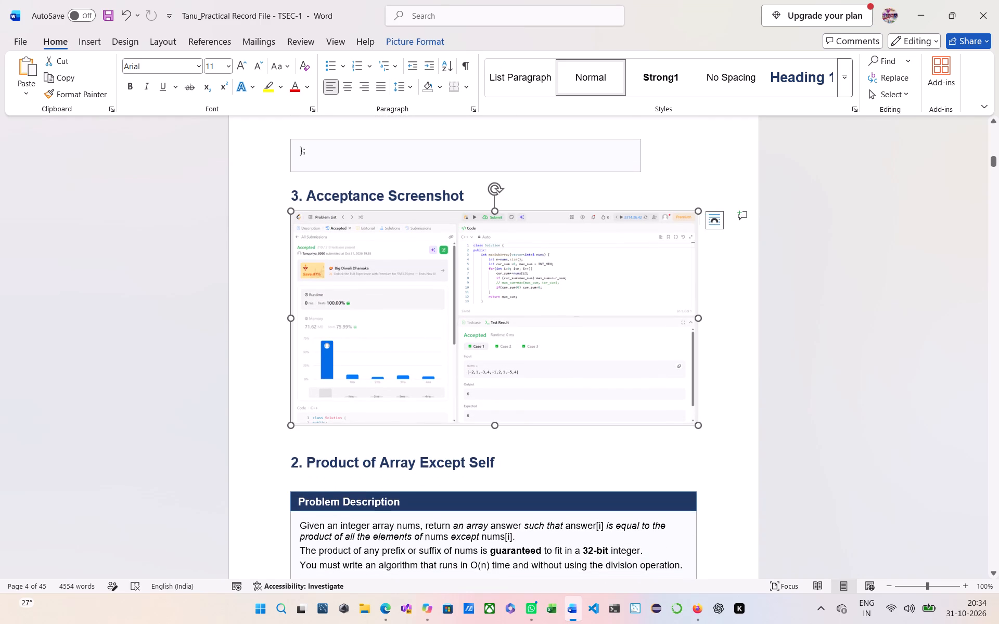
left_click(697, 319)
left_click_drag(697, 319, 687, 319)
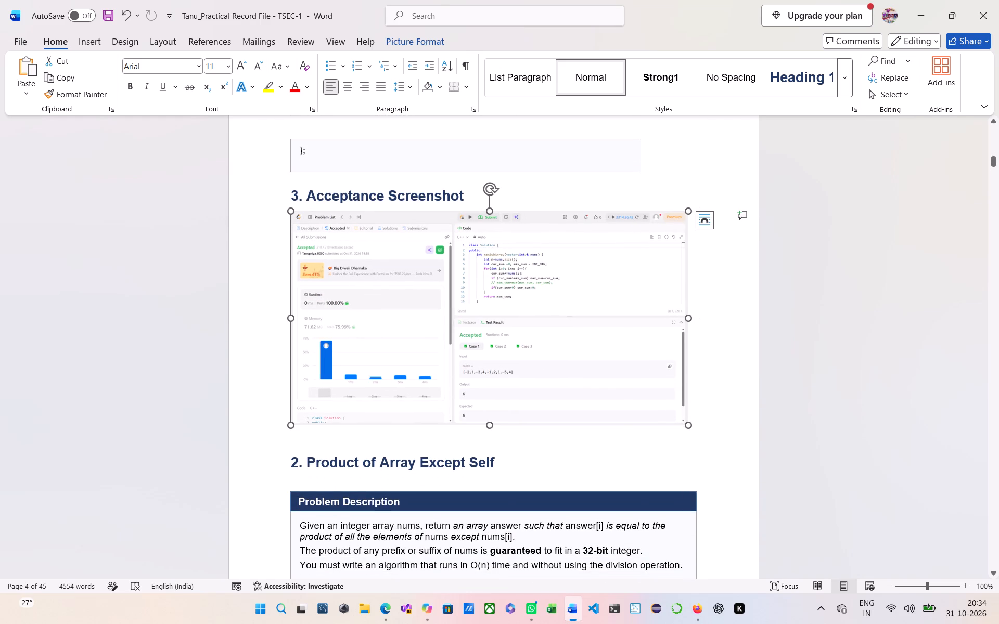
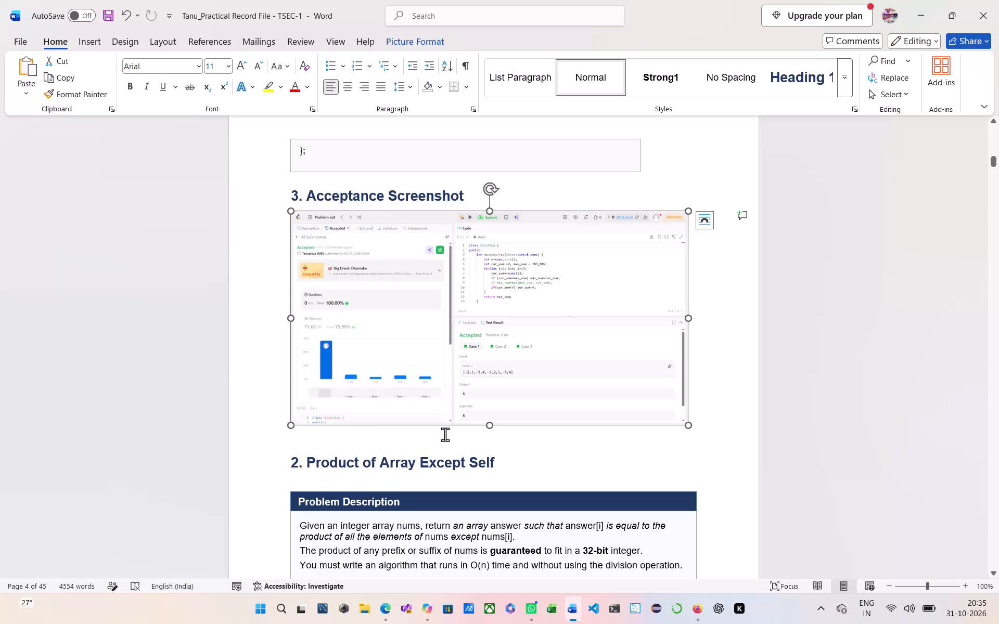
Delete the blank line below the Maximum Subarray acceptance screenshot on page 4 and slightly reduce the screenshot's height.
left_click(364, 435)
key("BackSpace")
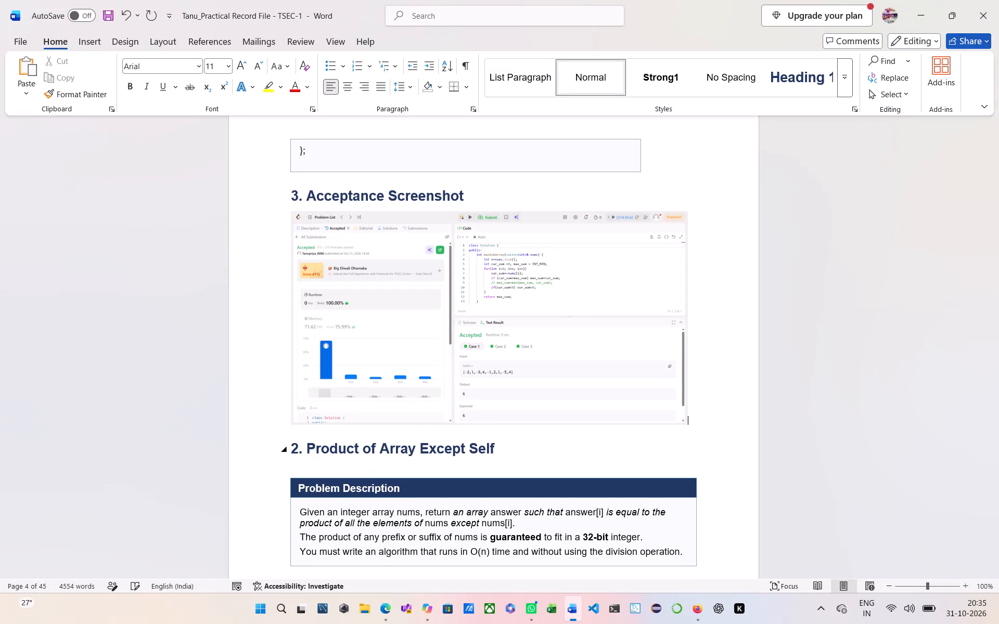
left_click(549, 359)
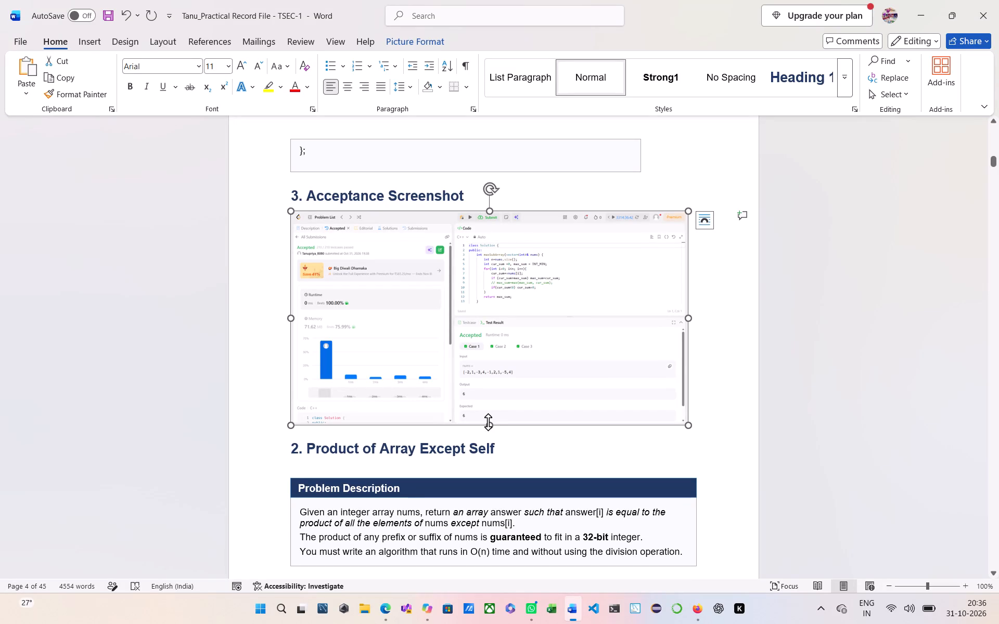
left_click_drag(487, 422, 489, 411)
Slightly reduce the height of the Product of Array Except Self acceptance screenshot on page 5.
scroll(489, 411, "down", 1)
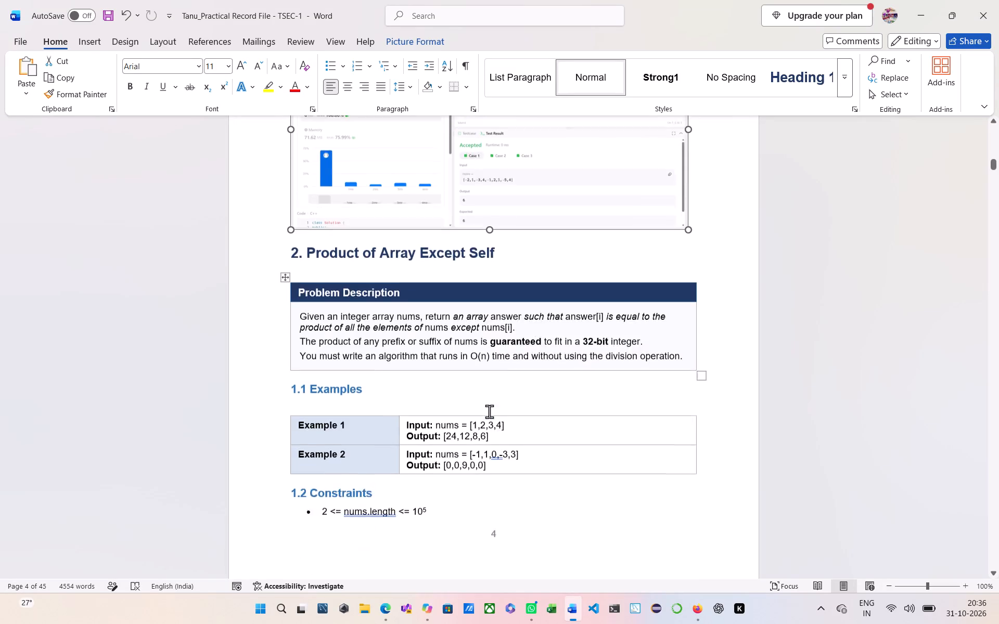
scroll(489, 411, "down", 3)
left_click(486, 411)
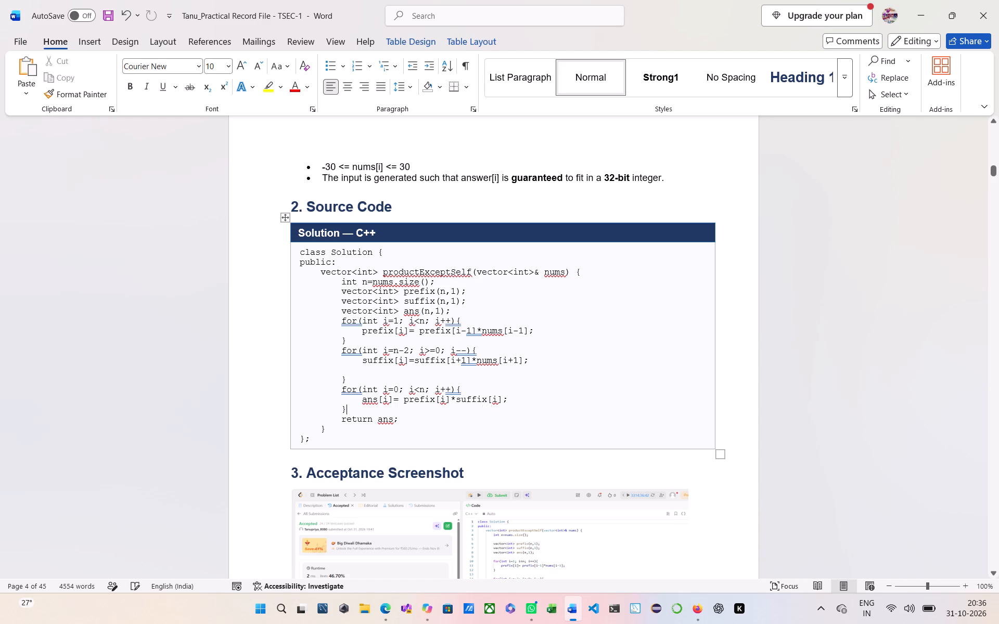
scroll(458, 481, "down", 1)
left_click(483, 358)
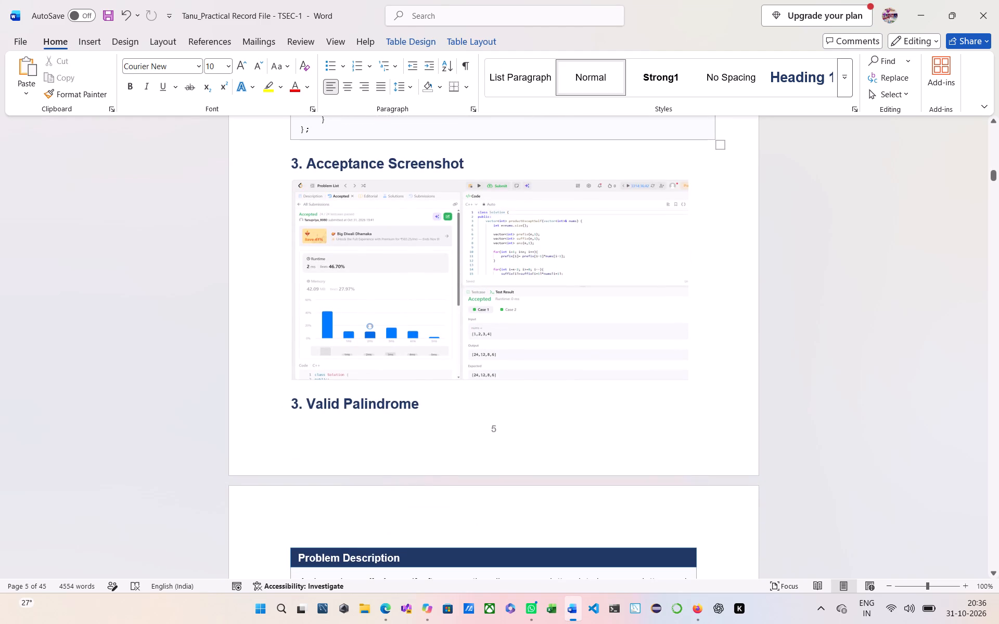
left_click_drag(491, 380, 495, 362)
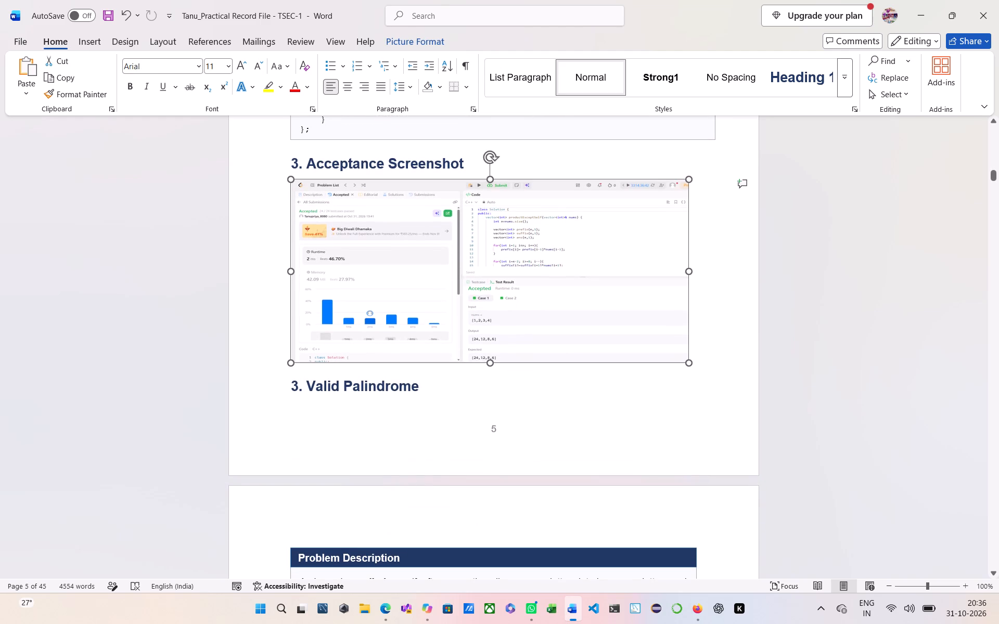
Collapse the heading "3. Valid Palindrome" and push it onto page 6 by adding two line breaks after the screenshot above it.
scroll(524, 356, "down", 1)
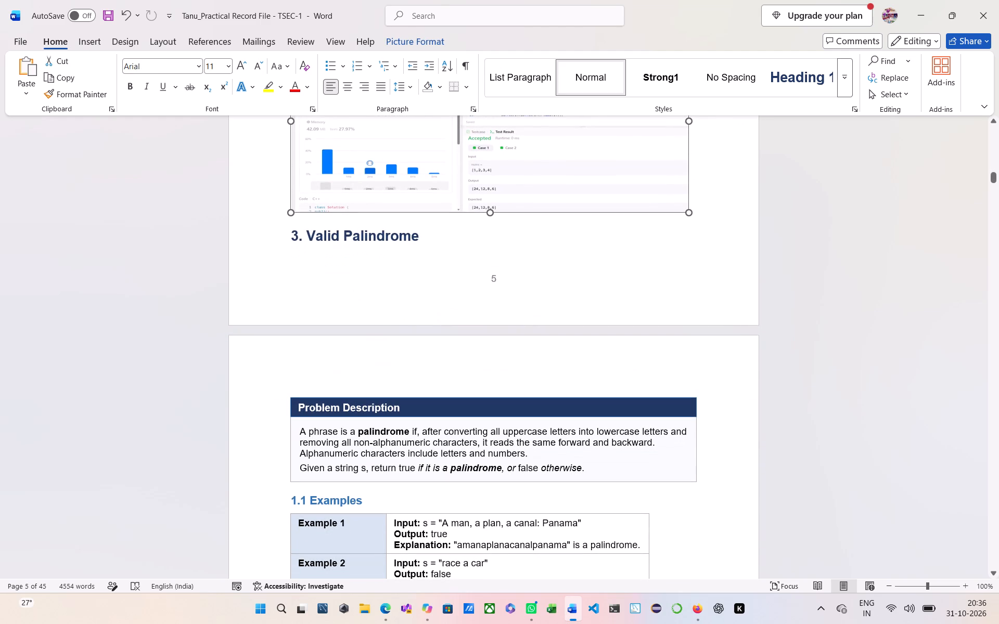
left_click(287, 233)
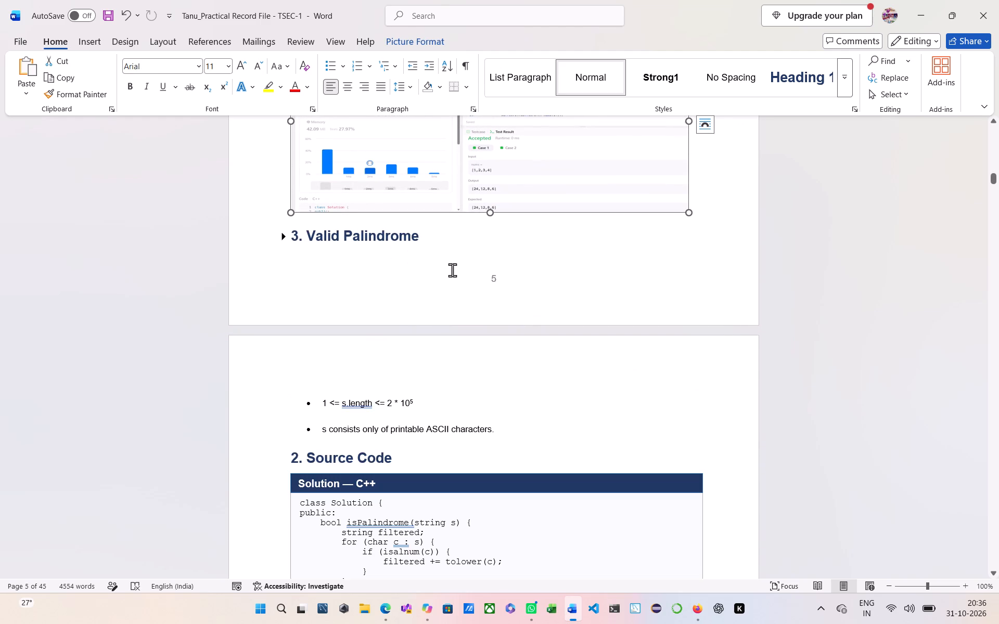
left_click(704, 199)
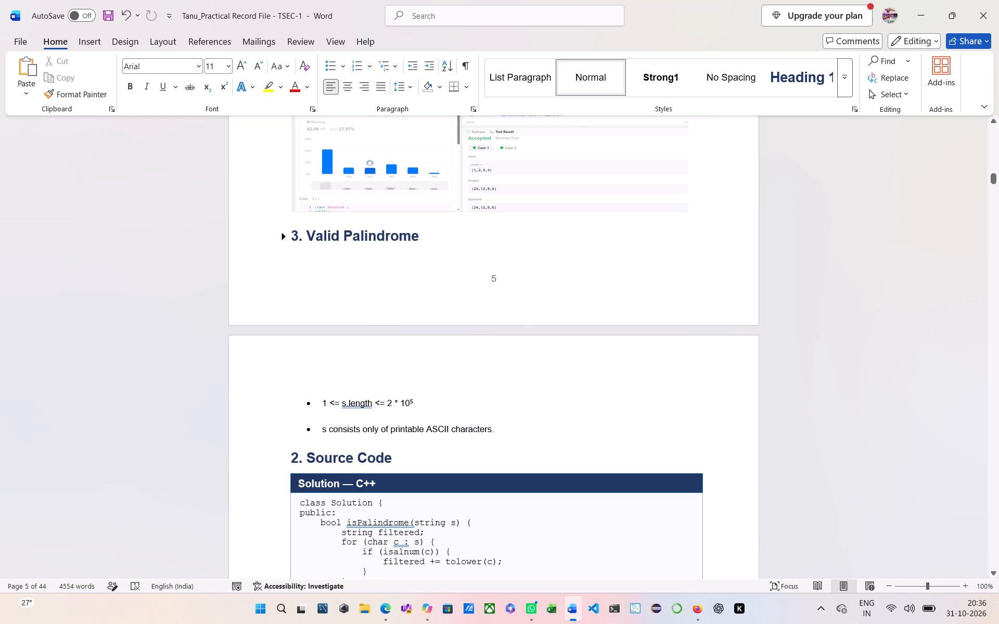
key("Return")
key("Return")
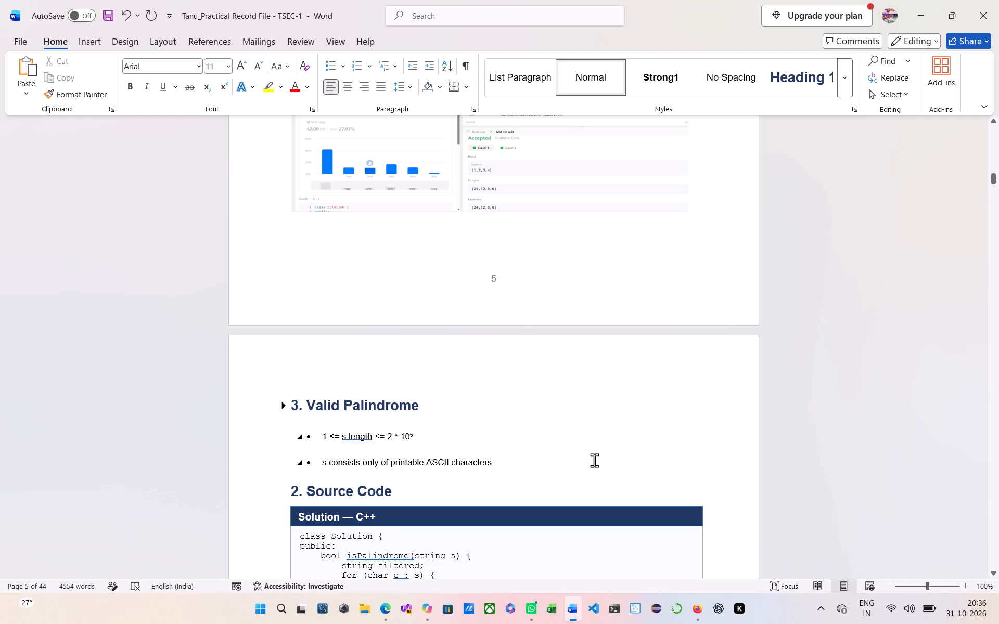
Shrink the Valid Palindrome acceptance screenshot in height and slightly in width so it fits under its heading on page 6.
scroll(594, 460, "down", 4)
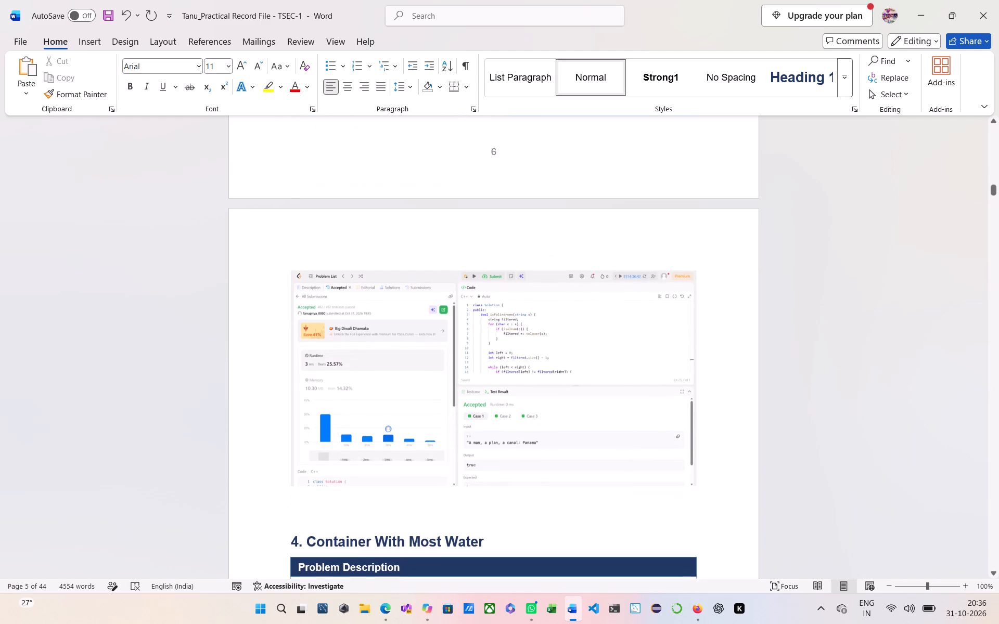
left_click(524, 441)
left_click_drag(495, 488, 492, 448)
left_click_drag(697, 359, 671, 365)
left_click_drag(482, 449, 489, 414)
left_click(489, 414)
Recheck the screenshots on pages 5 and 6, and delete the blank line above the heading "4. Container With Most Water" on page 7.
scroll(489, 419, "up", 1)
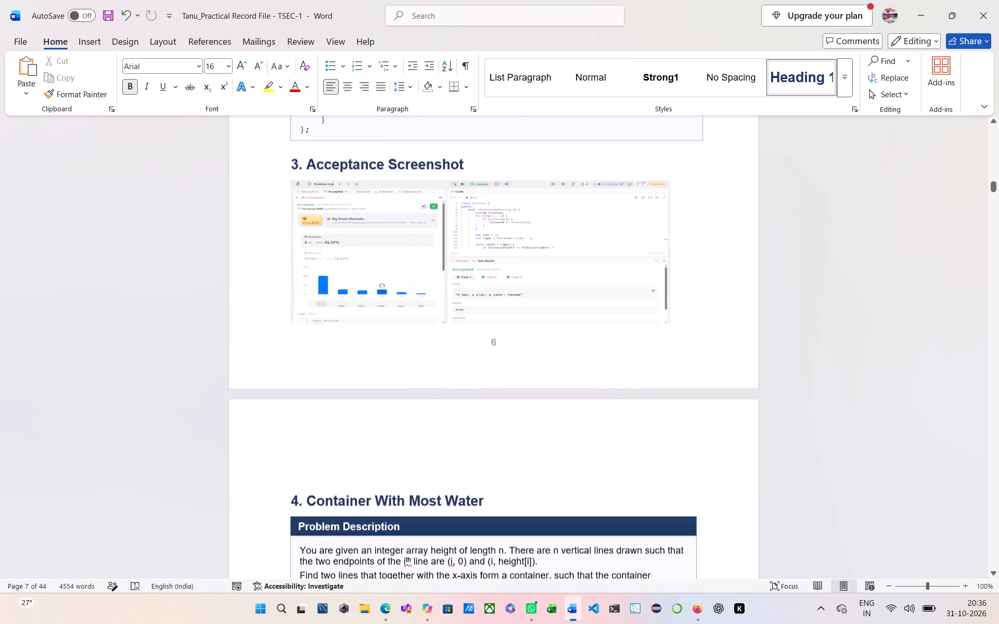
scroll(489, 419, "up", 3)
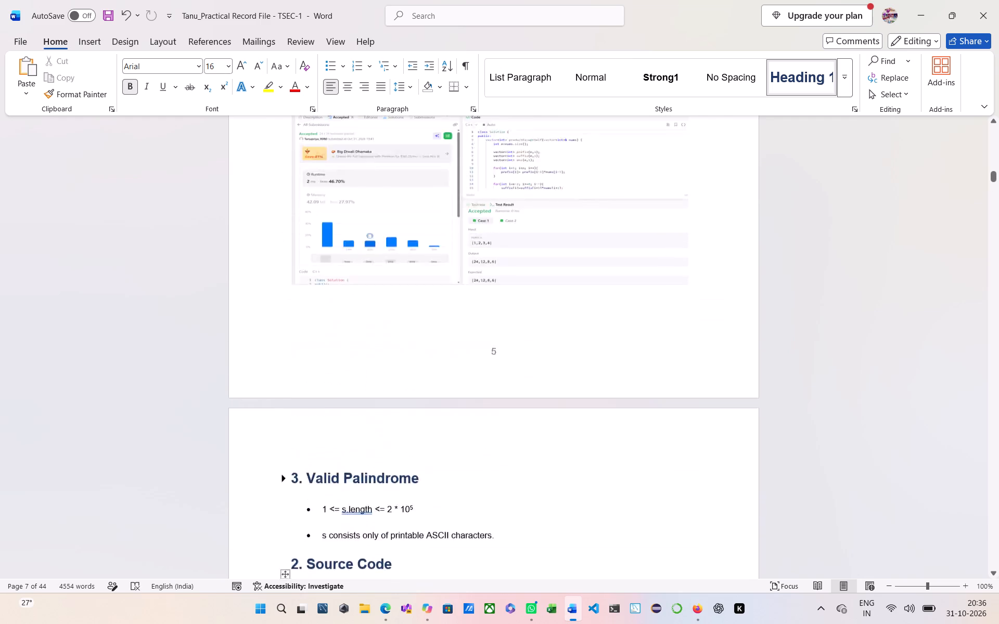
scroll(489, 419, "up", 2)
left_click(498, 413)
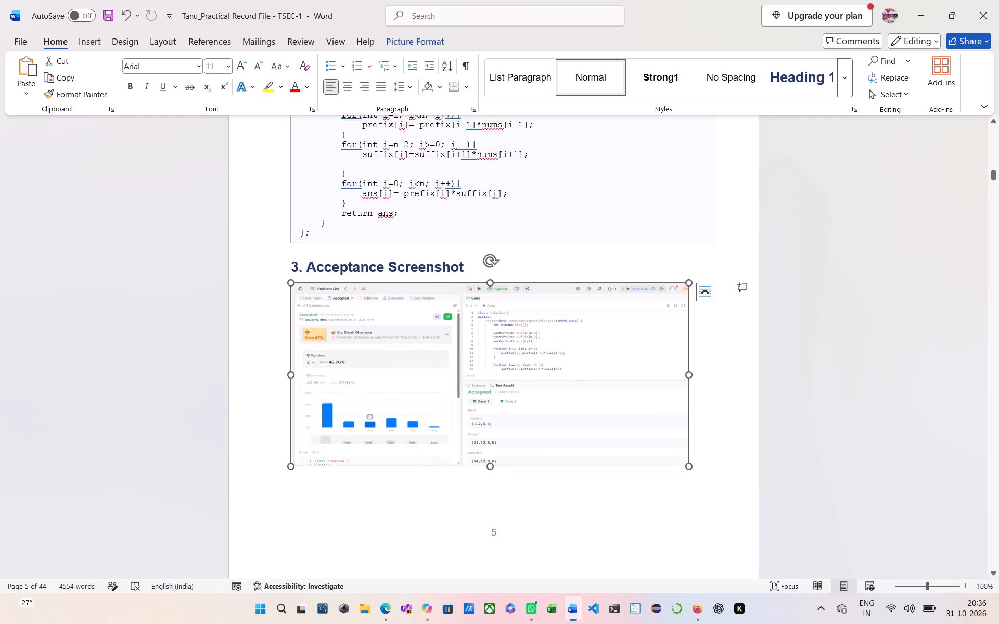
scroll(499, 472, "down", 4)
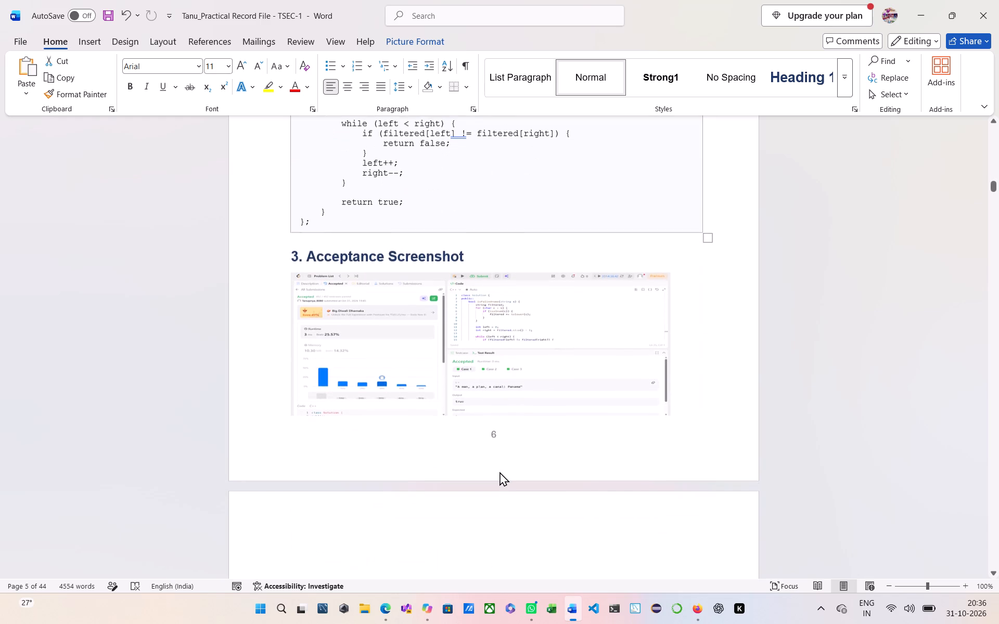
left_click(484, 409)
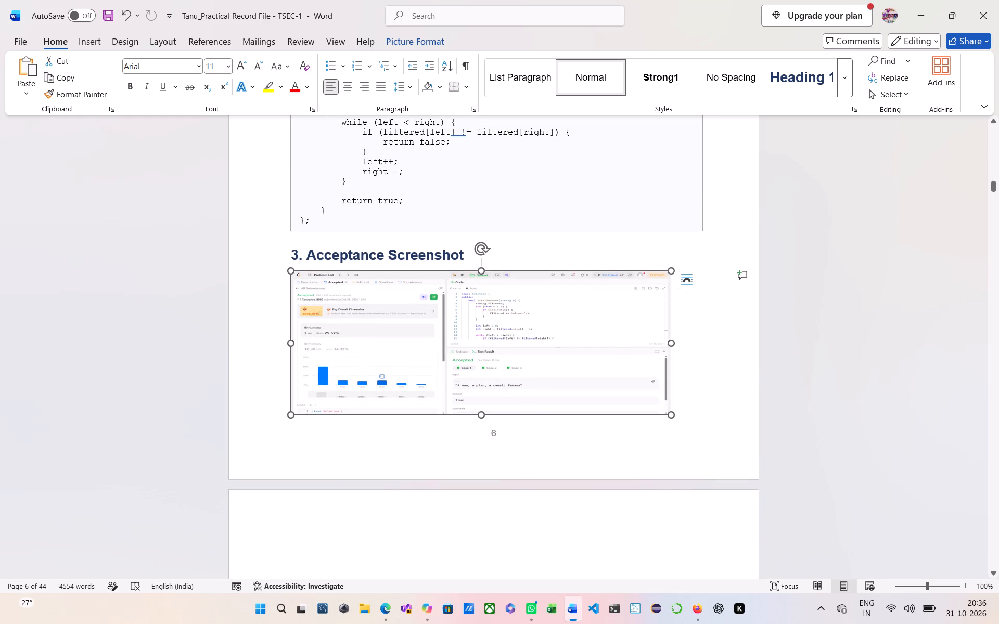
scroll(524, 424, "down", 2)
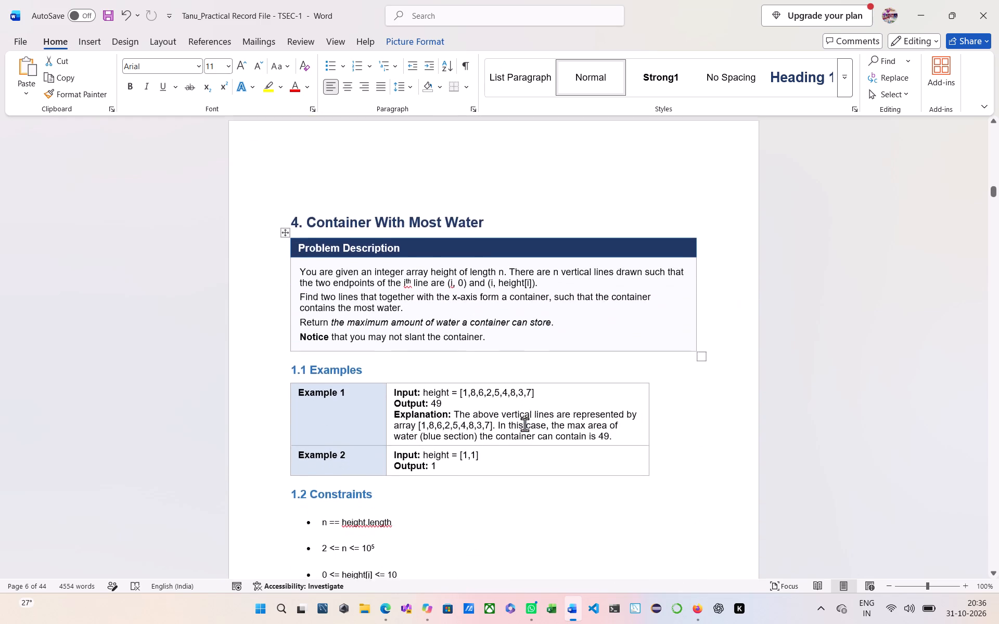
left_click(293, 236)
key("BackSpace")
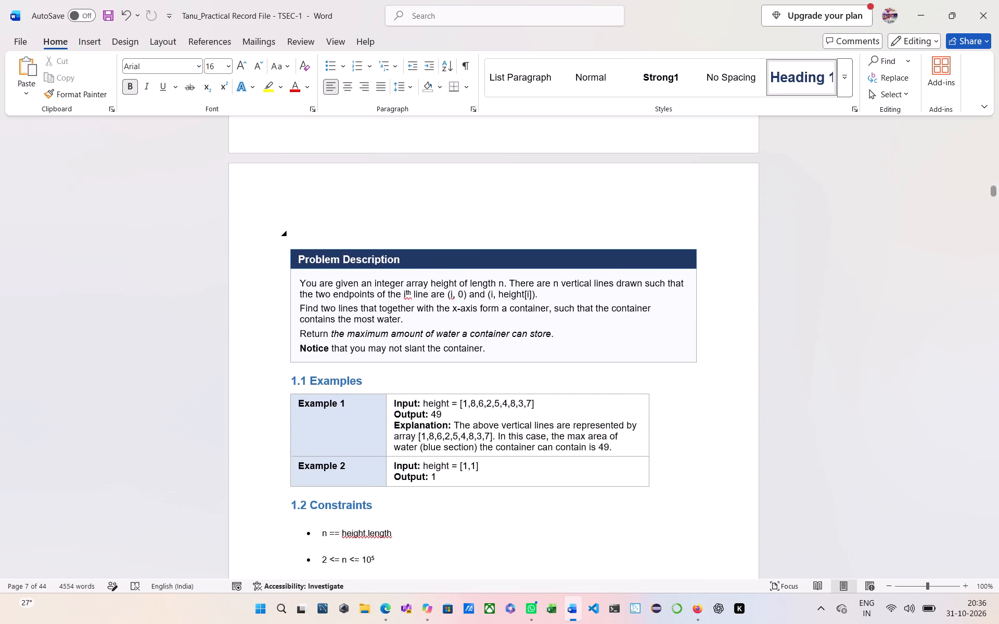
Shorten the Container With Most Water source code box on page 8 to remove the empty space below the code.
scroll(366, 234, "down", 2)
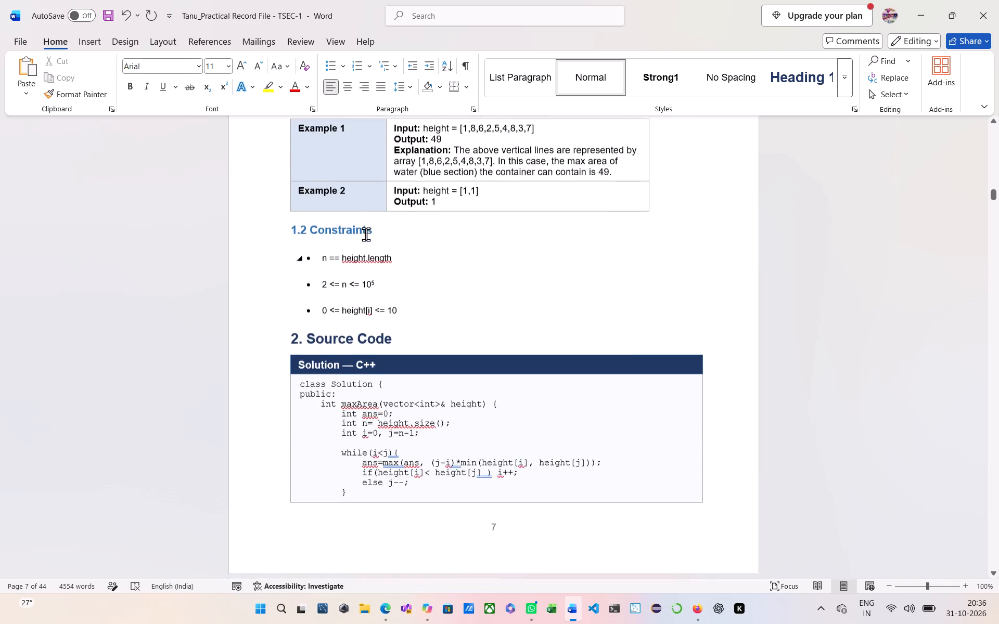
scroll(366, 234, "down", 2)
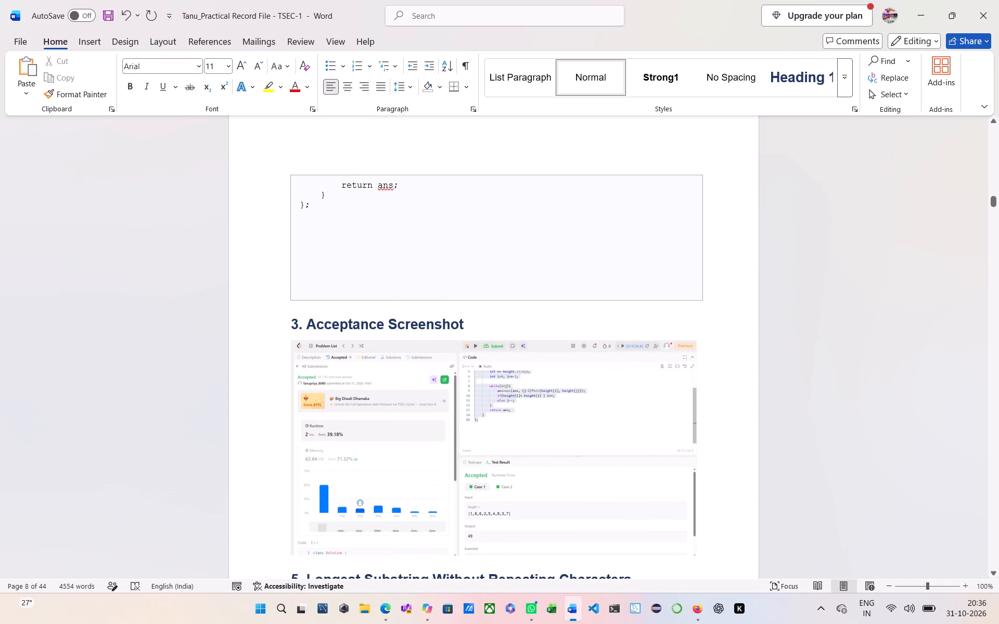
right_click_drag(422, 298, 435, 212)
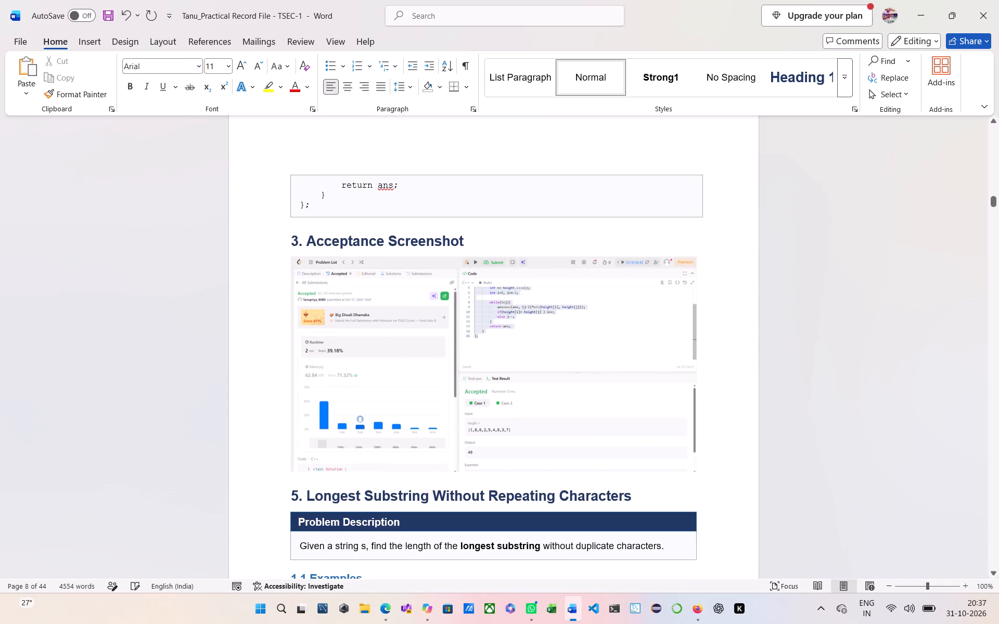
Moderately reduce the height of the Container With Most Water acceptance screenshot on page 8.
scroll(441, 331, "down", 1)
left_click(441, 331)
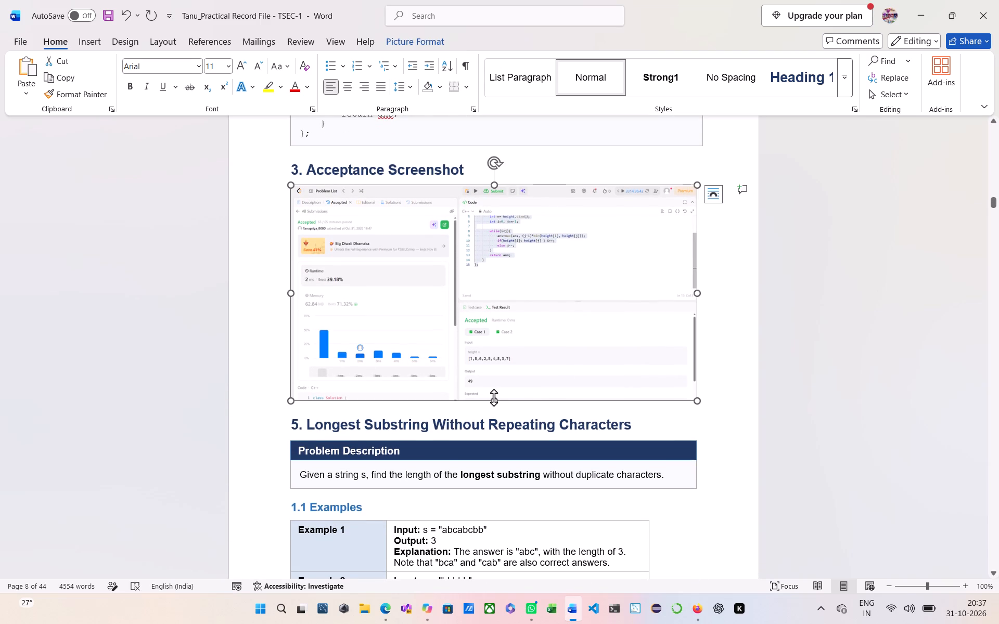
left_click_drag(494, 397, 504, 353)
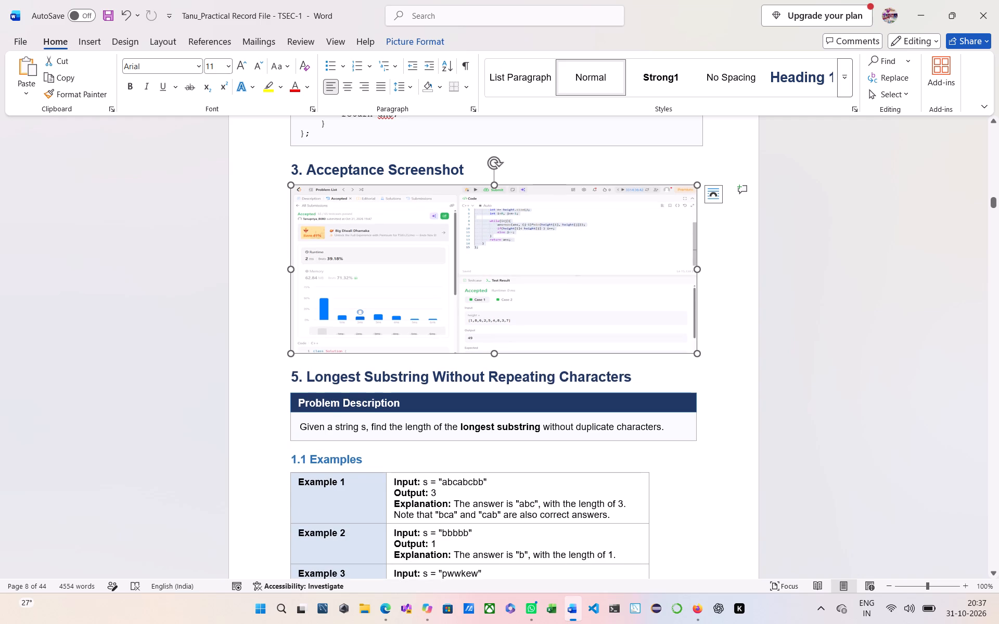
left_click_drag(495, 355, 491, 387)
Review the layout through page 10 and compare the index page's page numbers with where the first six problems start.
scroll(495, 315, "down", 2)
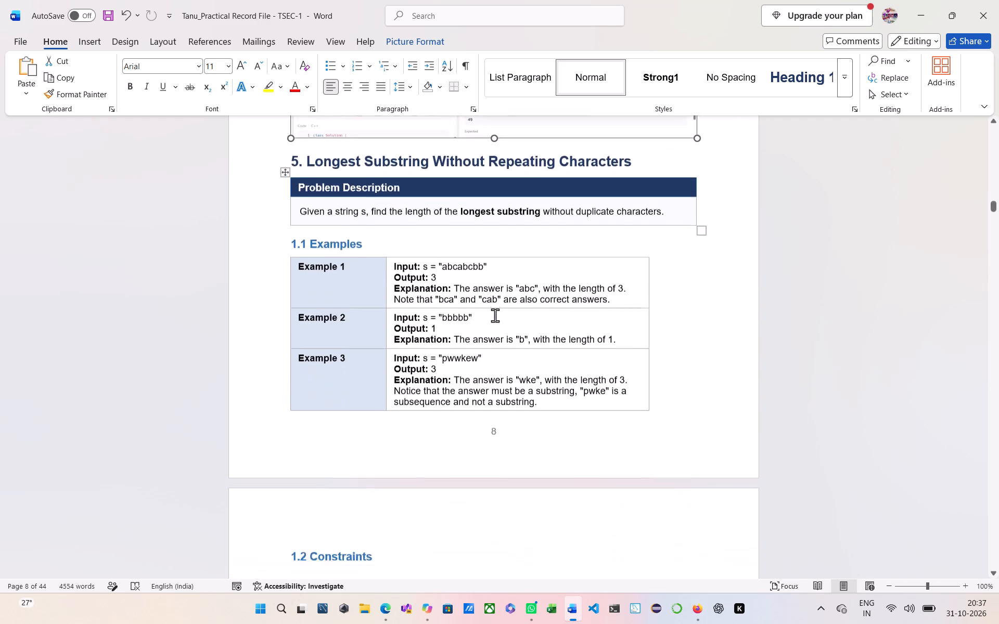
scroll(495, 315, "down", 3)
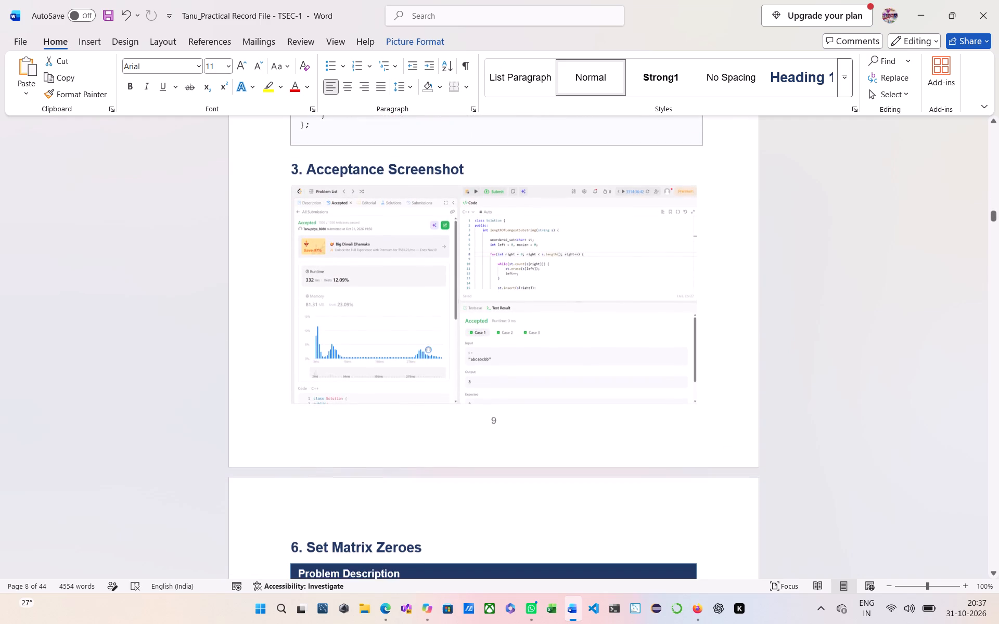
left_click(473, 350)
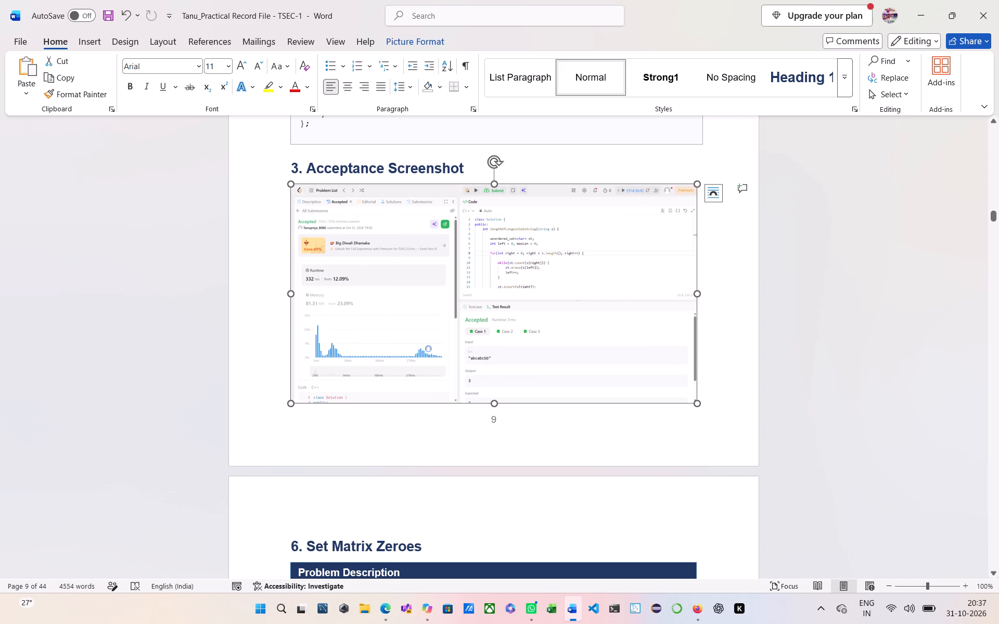
scroll(496, 374, "up", 8)
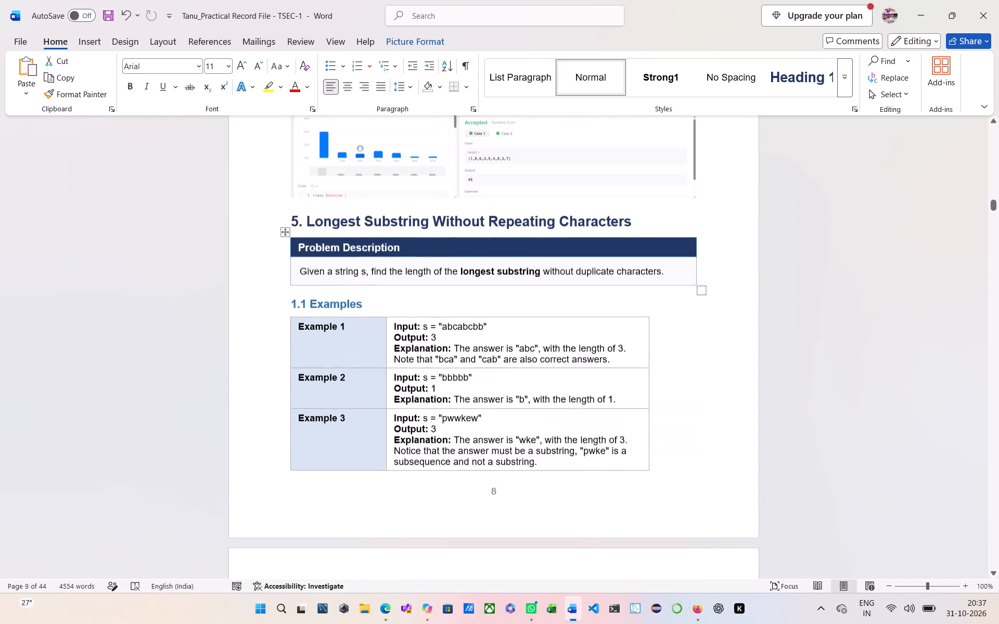
scroll(496, 374, "up", 9)
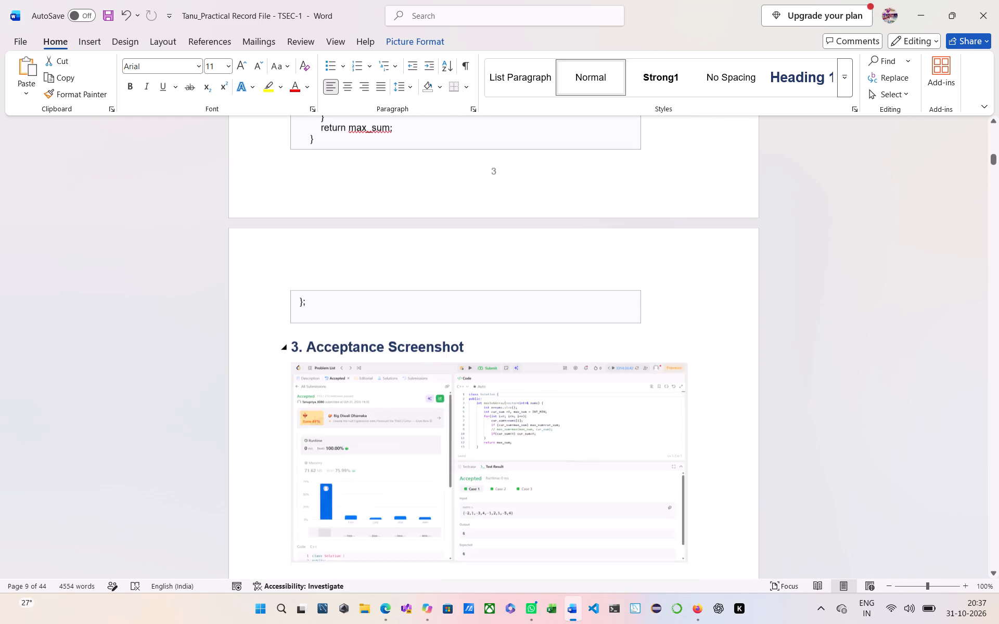
scroll(496, 374, "up", 6)
scroll(496, 374, "down", 1)
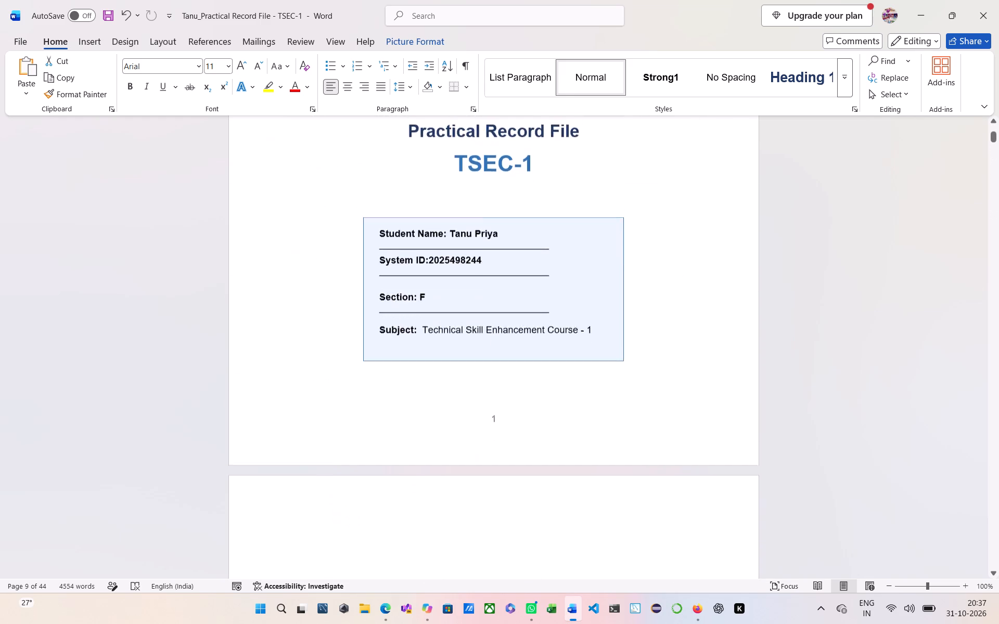
scroll(496, 374, "down", 2)
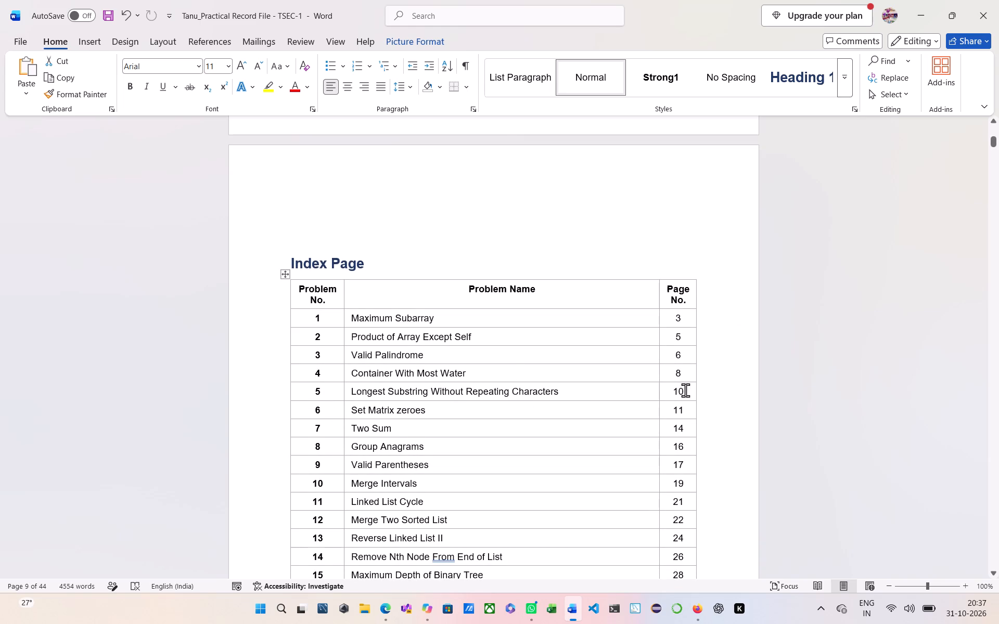
scroll(685, 390, "down", 9)
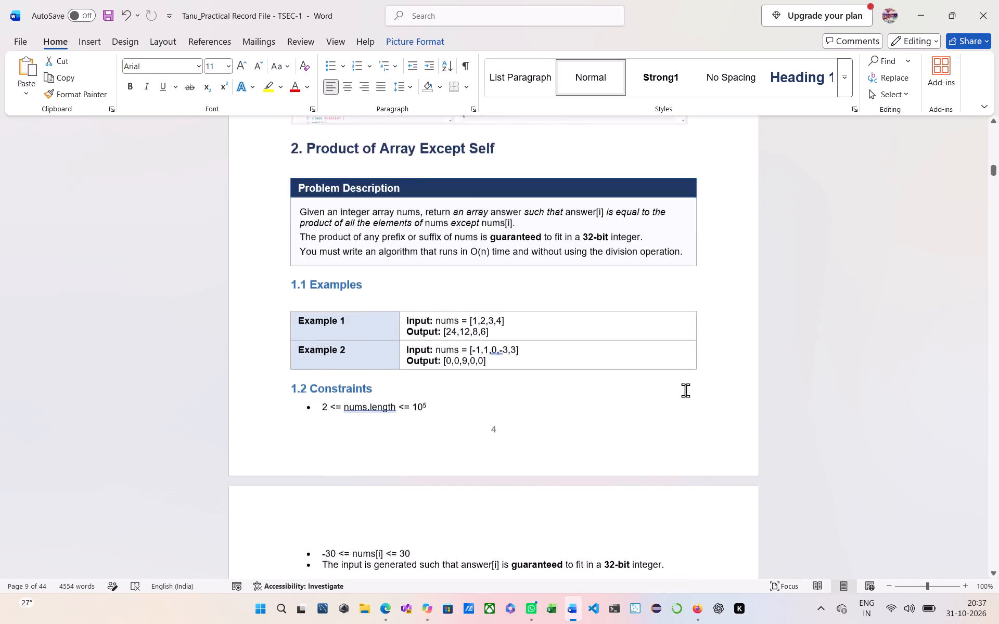
scroll(685, 390, "down", 8)
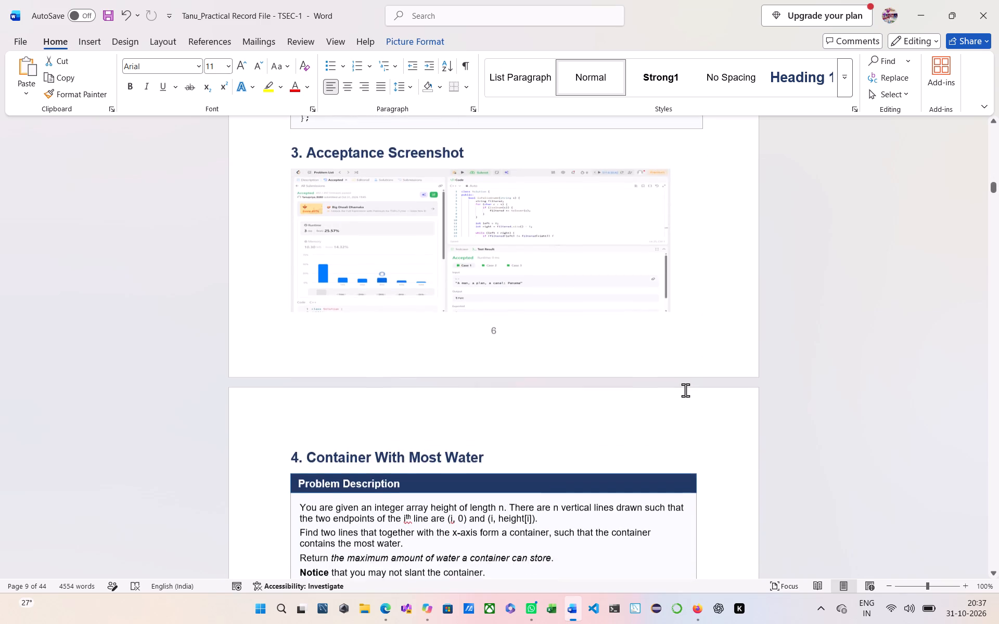
scroll(685, 390, "down", 4)
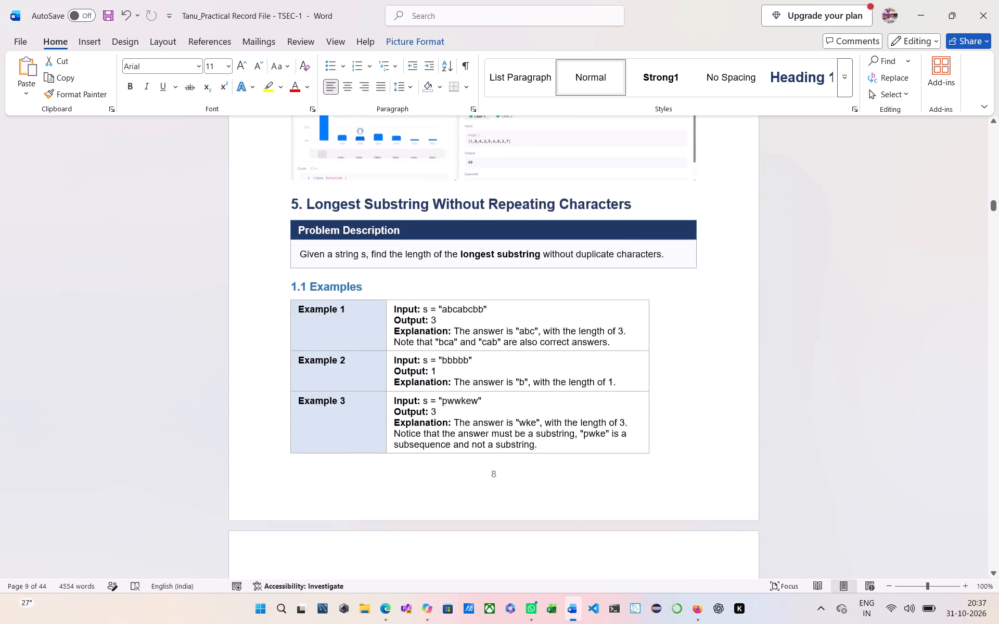
scroll(685, 390, "down", 5)
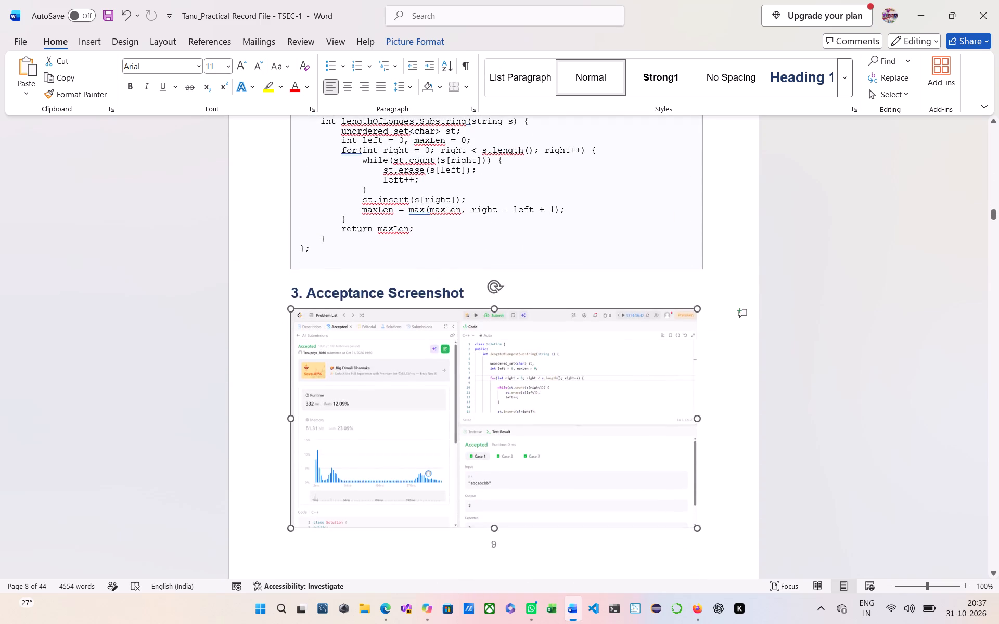
scroll(685, 390, "down", 3)
scroll(685, 390, "up", 1)
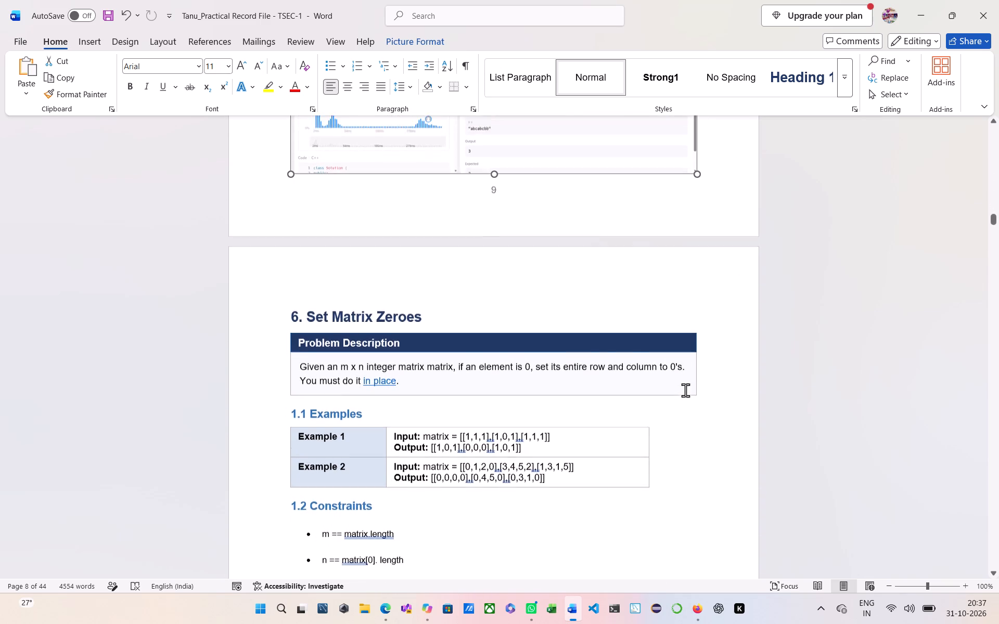
Reduce the height of the Two Sum acceptance screenshot on page 13 so more of Group Anagrams fits below it.
scroll(685, 390, "up", 1)
scroll(685, 390, "down", 3)
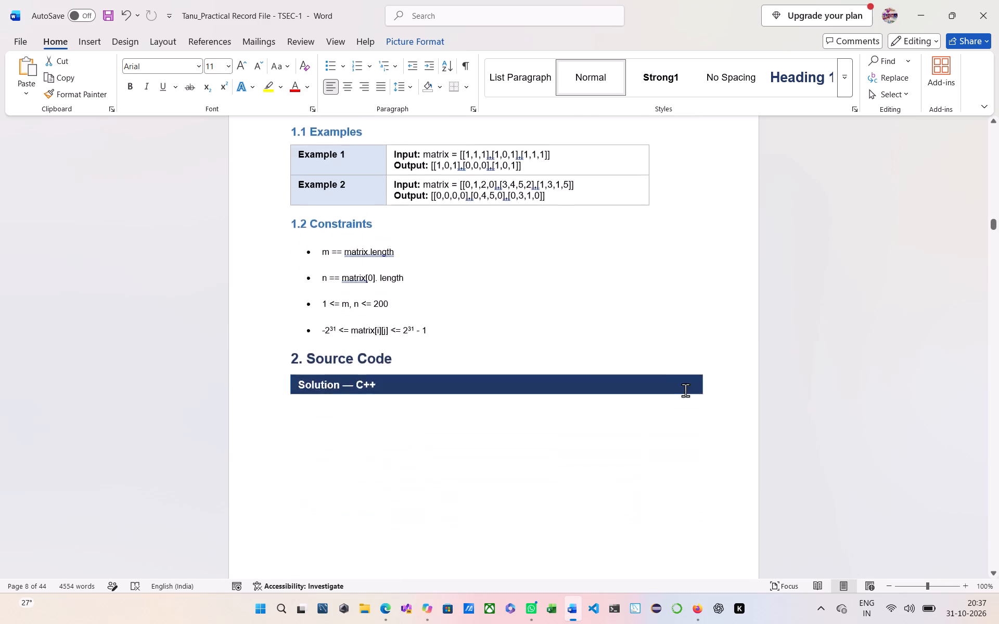
scroll(685, 390, "down", 5)
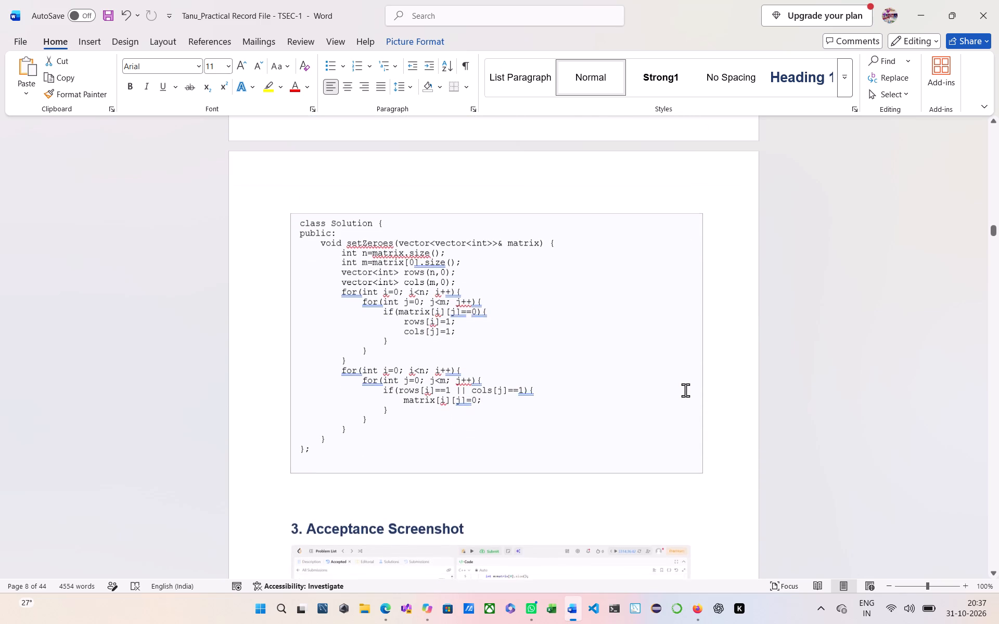
scroll(685, 390, "down", 5)
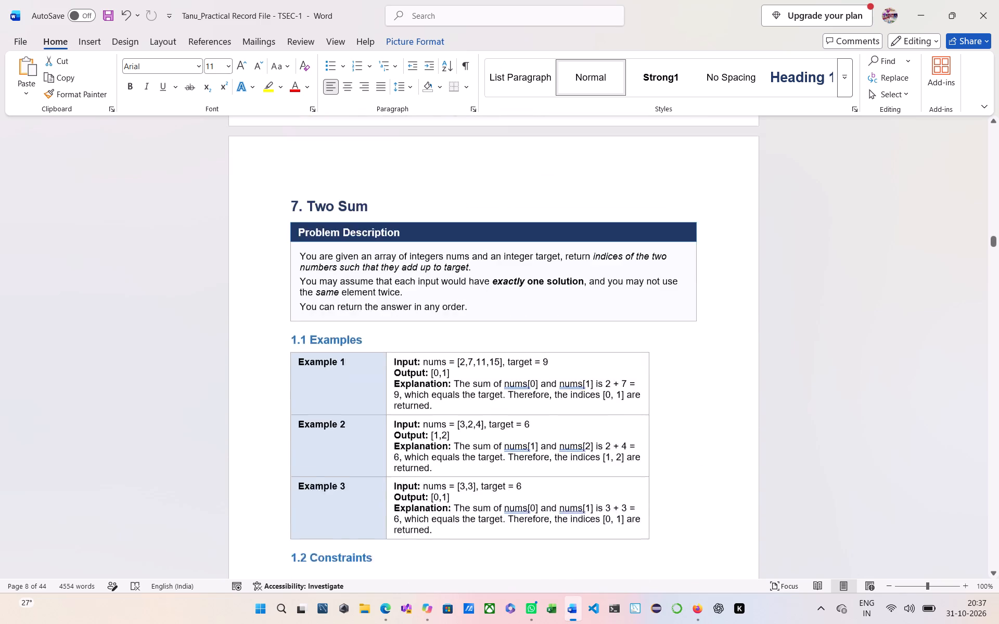
scroll(685, 390, "down", 3)
scroll(685, 390, "up", 1)
scroll(685, 390, "down", 3)
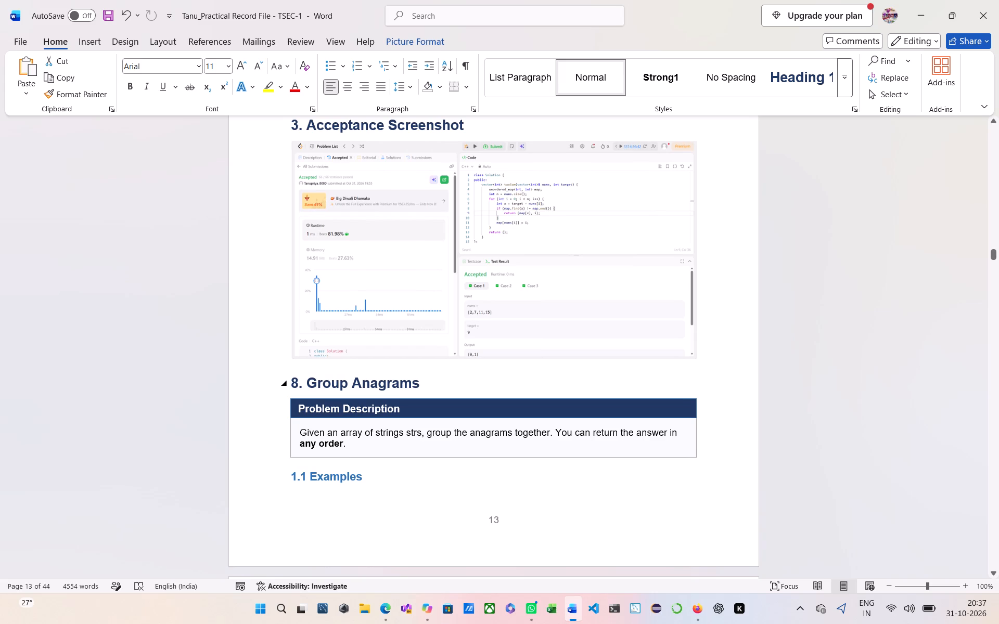
left_click(594, 328)
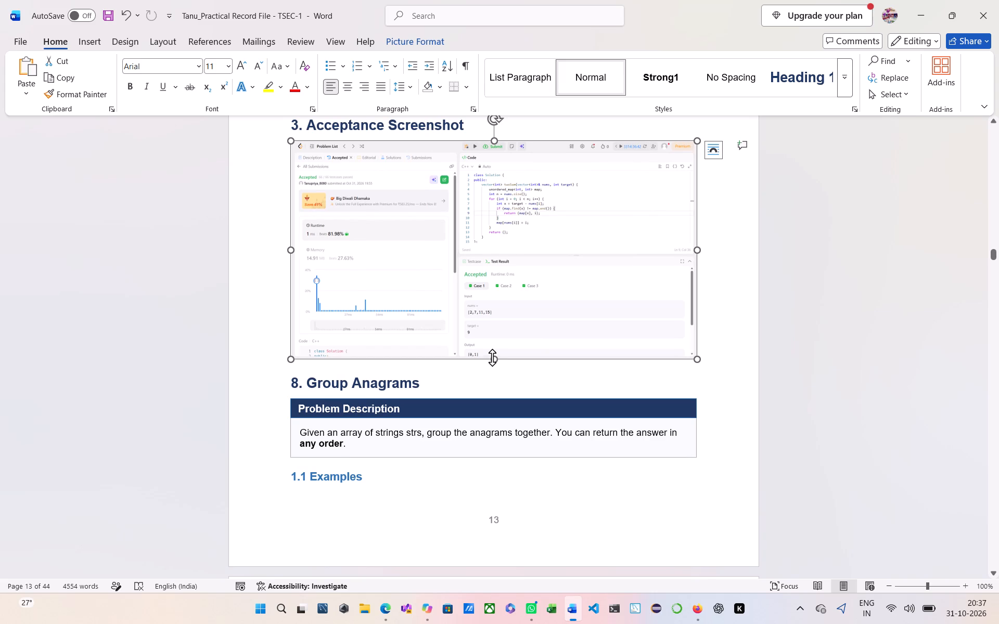
left_click_drag(492, 357, 514, 318)
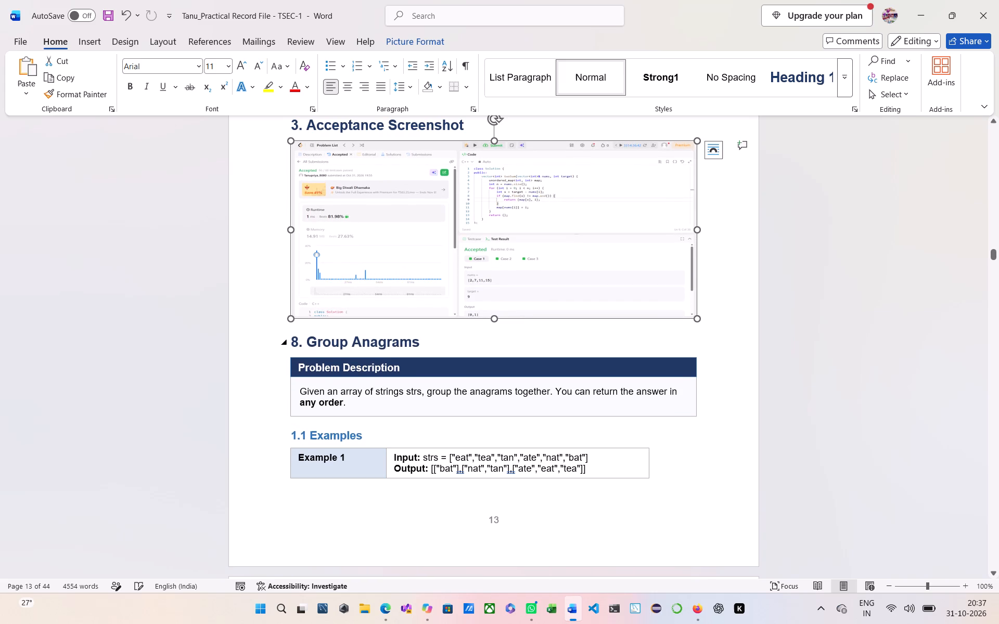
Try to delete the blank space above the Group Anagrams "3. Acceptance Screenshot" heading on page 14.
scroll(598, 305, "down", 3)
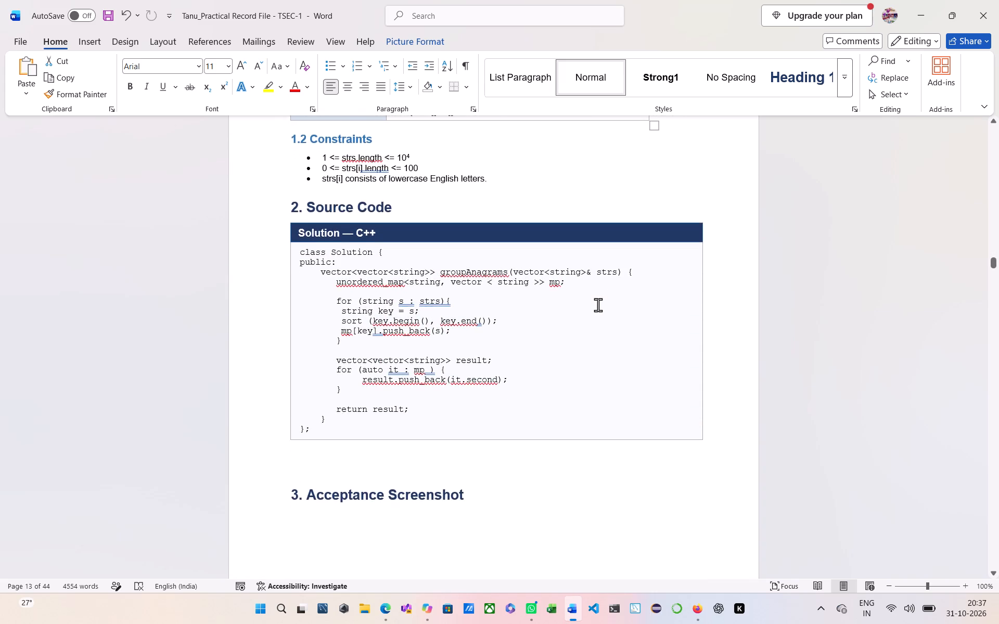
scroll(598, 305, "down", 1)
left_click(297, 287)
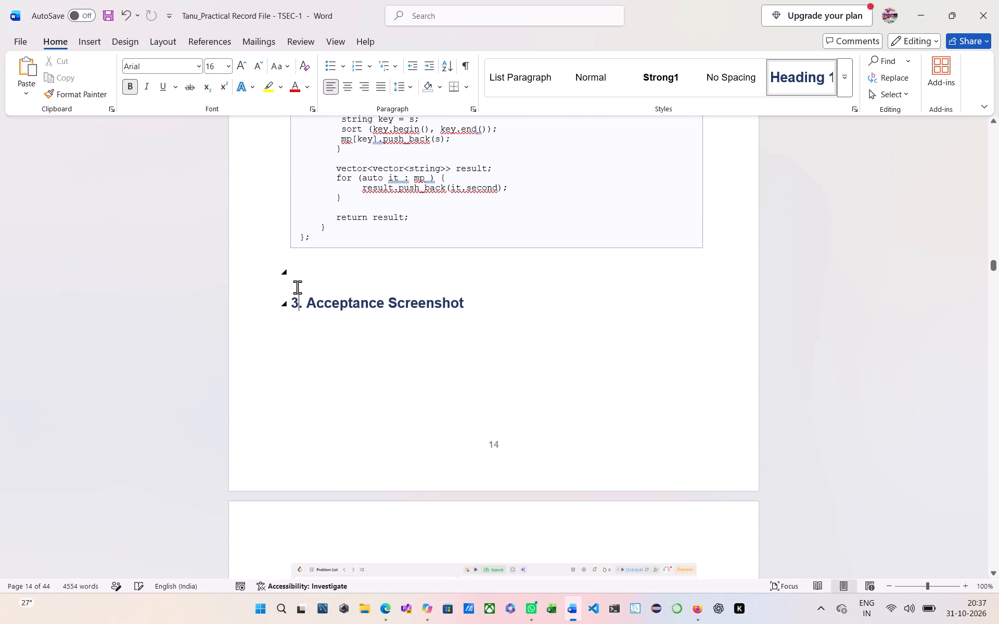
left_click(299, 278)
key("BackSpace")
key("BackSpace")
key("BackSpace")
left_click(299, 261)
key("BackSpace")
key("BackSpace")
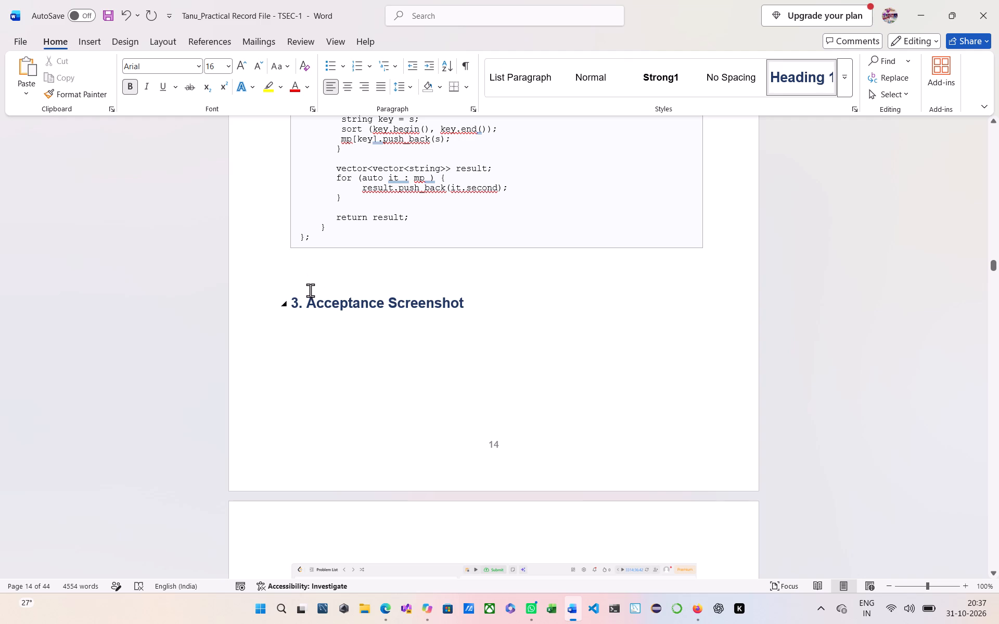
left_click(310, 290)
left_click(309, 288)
Insert eleven blank lines above the Group Anagrams "3. Acceptance Screenshot" heading to move it to page 15 with its screenshot.
left_click(300, 278)
key("Return")
key("Return")
key("Return")
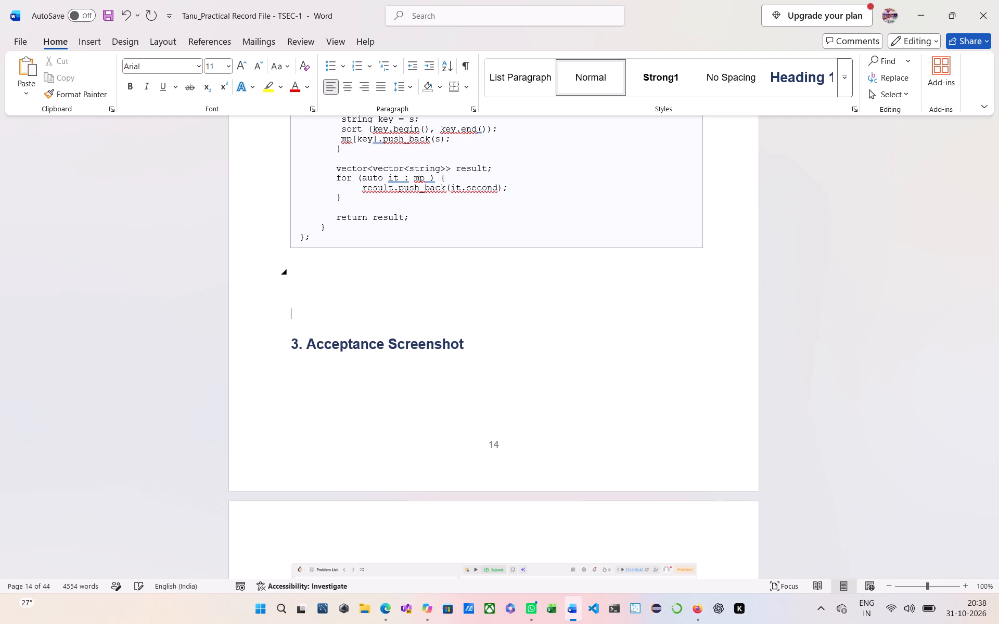
key("Return")
key("Return")
key("Return")
key("Return")
key("Return")
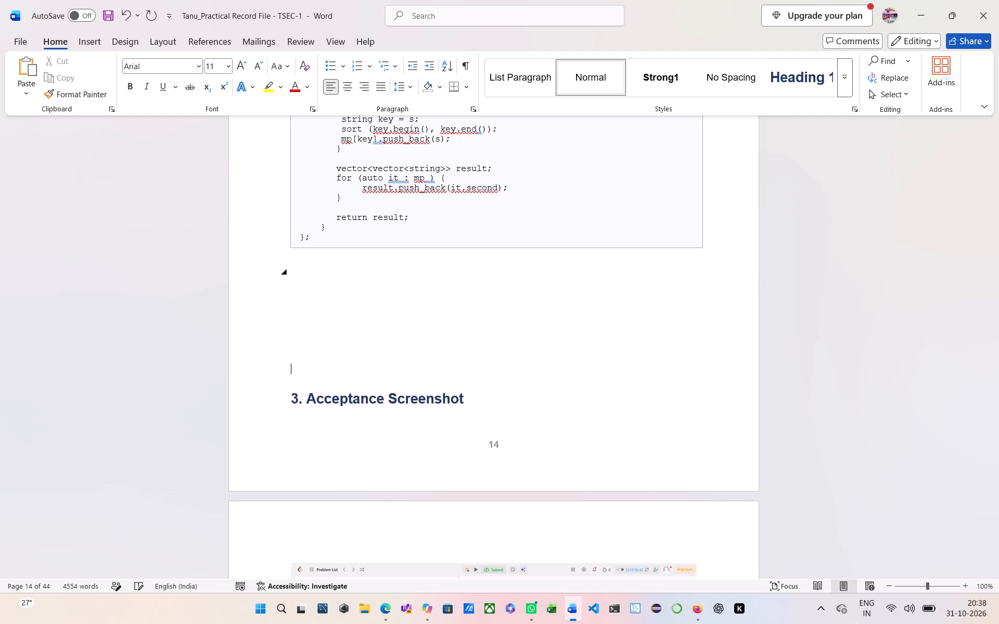
key("Return")
key("Return")
key("Return")
Delete the blank lines between the Group Anagrams acceptance screenshot and the heading "9. Valid Parentheses" on page 15.
scroll(300, 278, "down", 4)
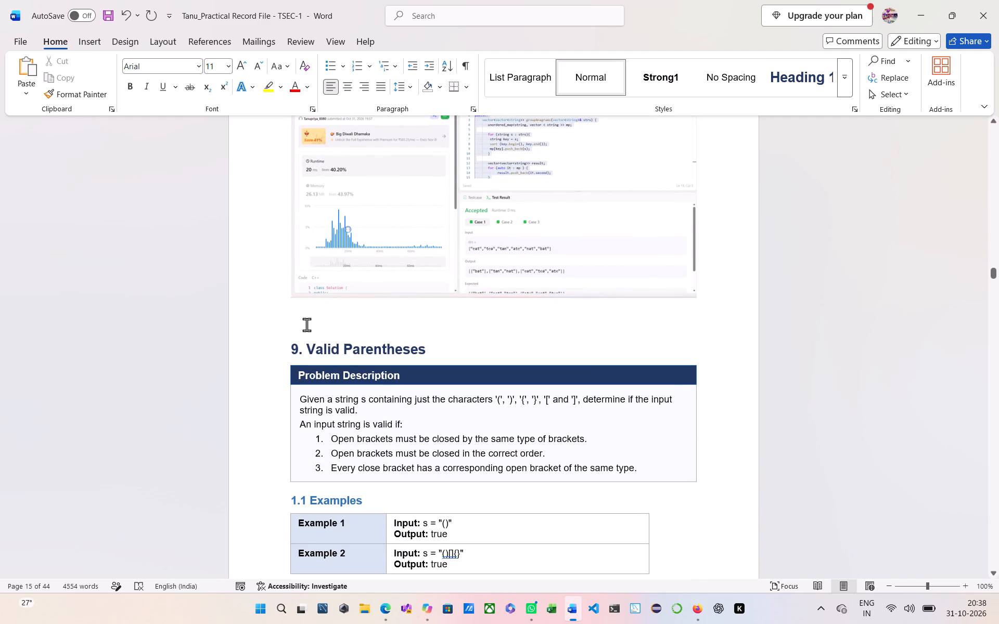
left_click(306, 324)
key("BackSpace")
key("BackSpace")
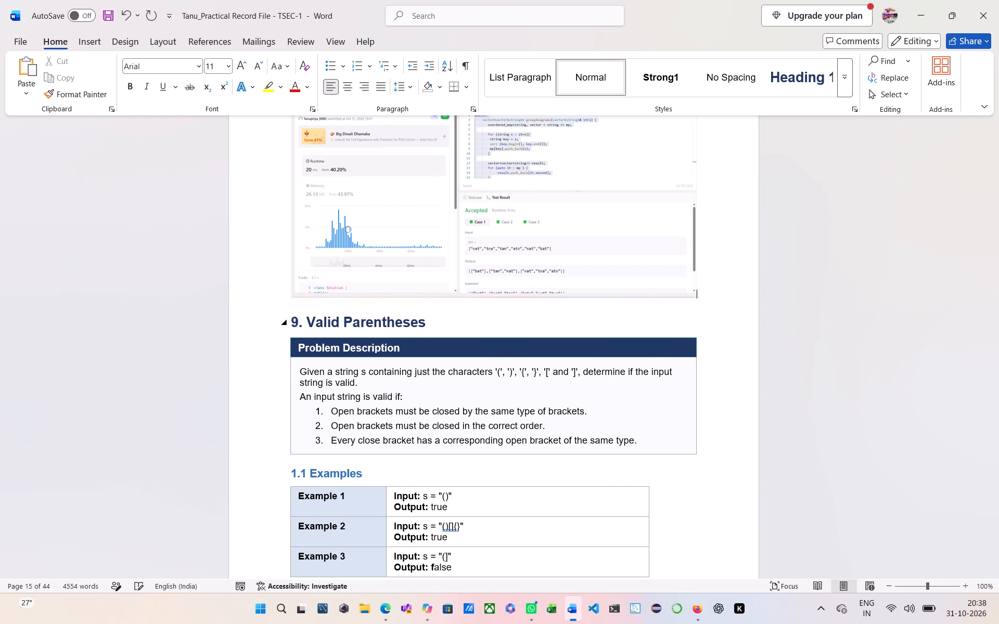
Slightly reduce the height and width of the Group Anagrams acceptance screenshot on page 15.
scroll(311, 299, "down", 1)
scroll(311, 299, "up", 1)
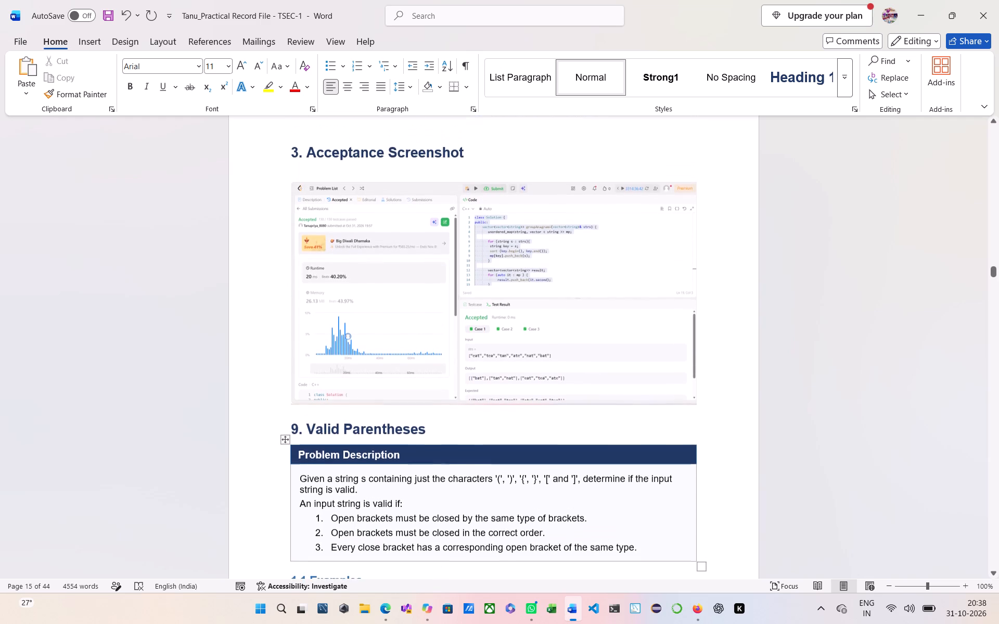
left_click(407, 301)
left_click_drag(496, 409, 493, 383)
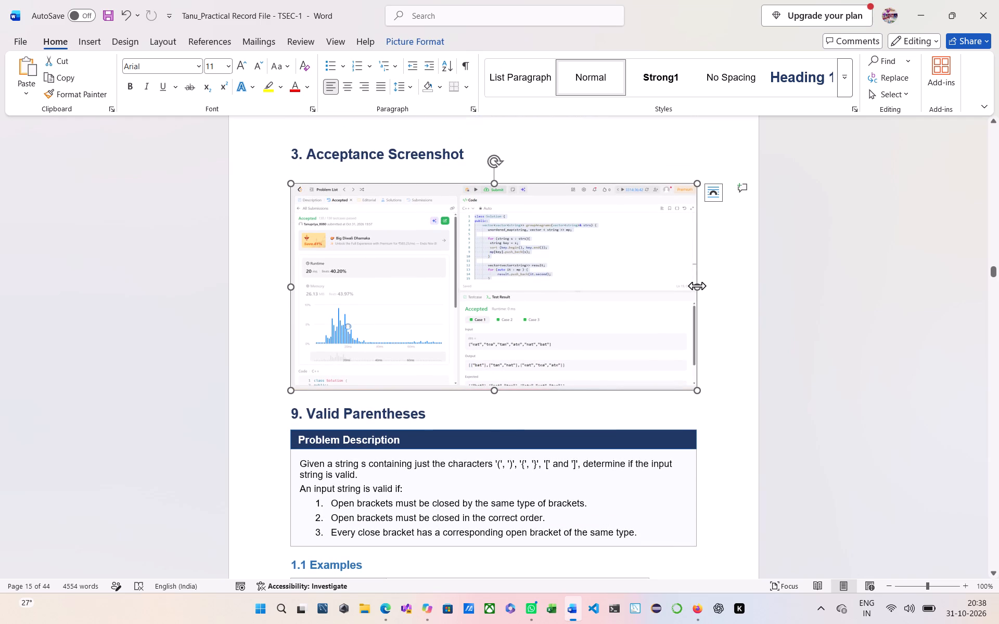
left_click_drag(697, 285, 674, 286)
left_click(584, 328)
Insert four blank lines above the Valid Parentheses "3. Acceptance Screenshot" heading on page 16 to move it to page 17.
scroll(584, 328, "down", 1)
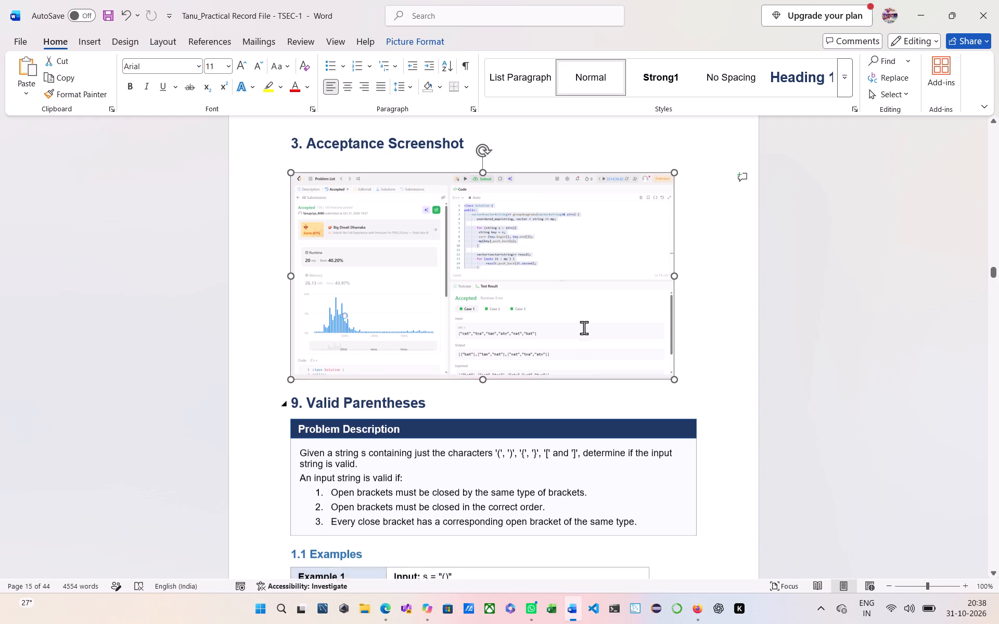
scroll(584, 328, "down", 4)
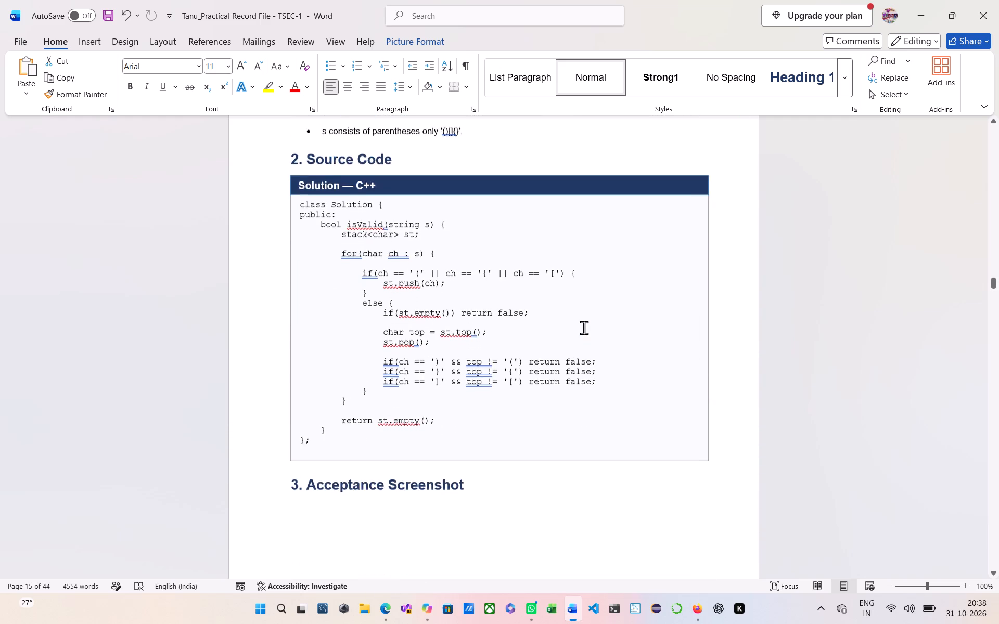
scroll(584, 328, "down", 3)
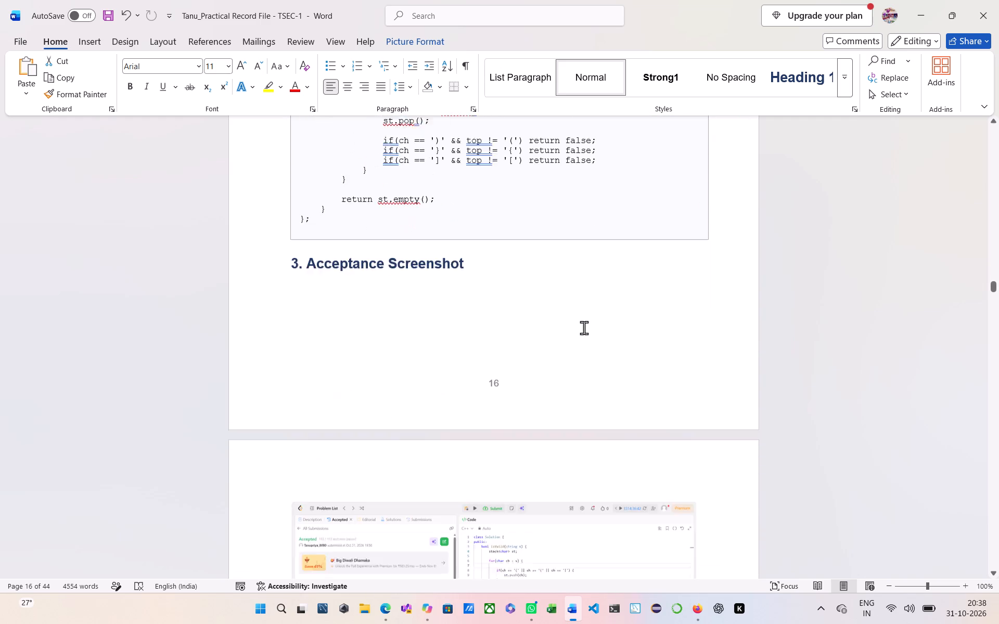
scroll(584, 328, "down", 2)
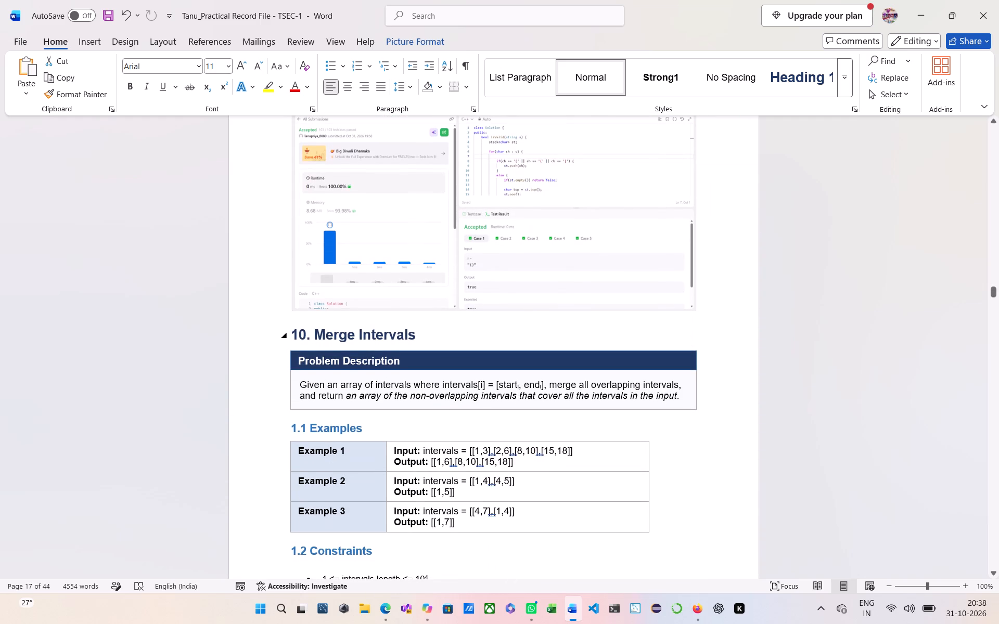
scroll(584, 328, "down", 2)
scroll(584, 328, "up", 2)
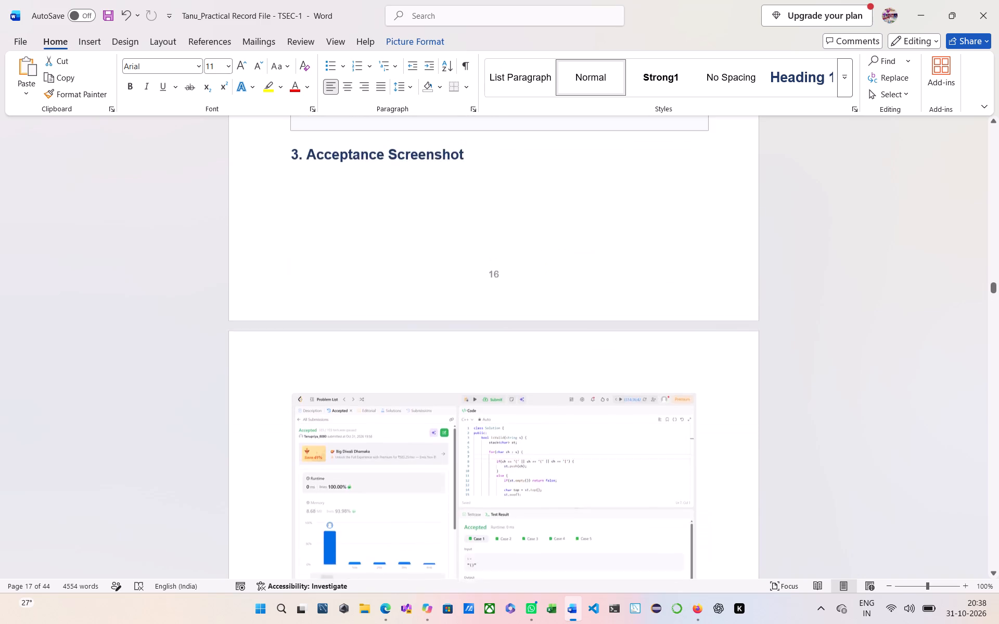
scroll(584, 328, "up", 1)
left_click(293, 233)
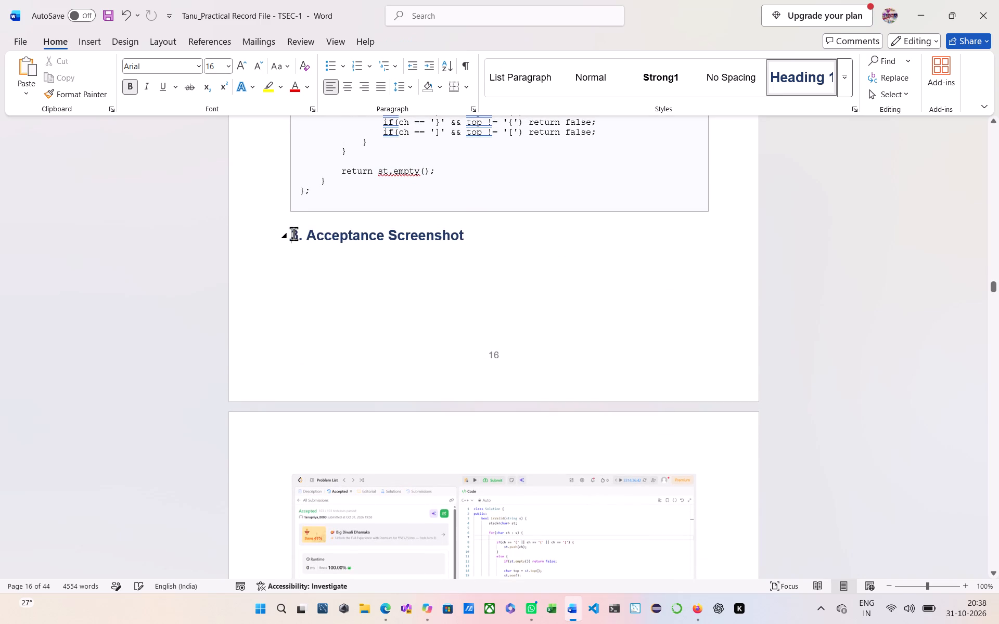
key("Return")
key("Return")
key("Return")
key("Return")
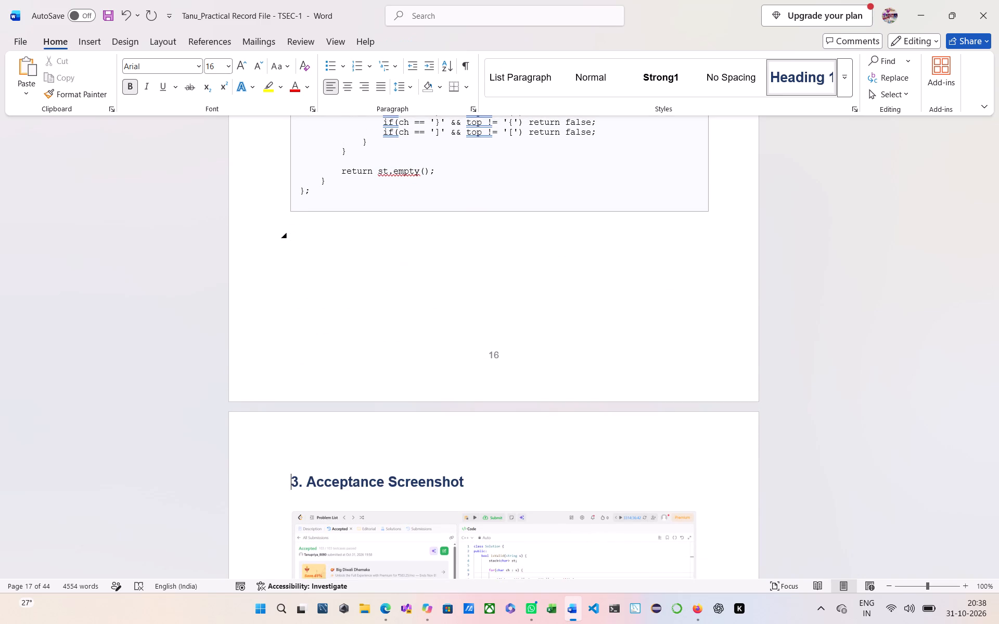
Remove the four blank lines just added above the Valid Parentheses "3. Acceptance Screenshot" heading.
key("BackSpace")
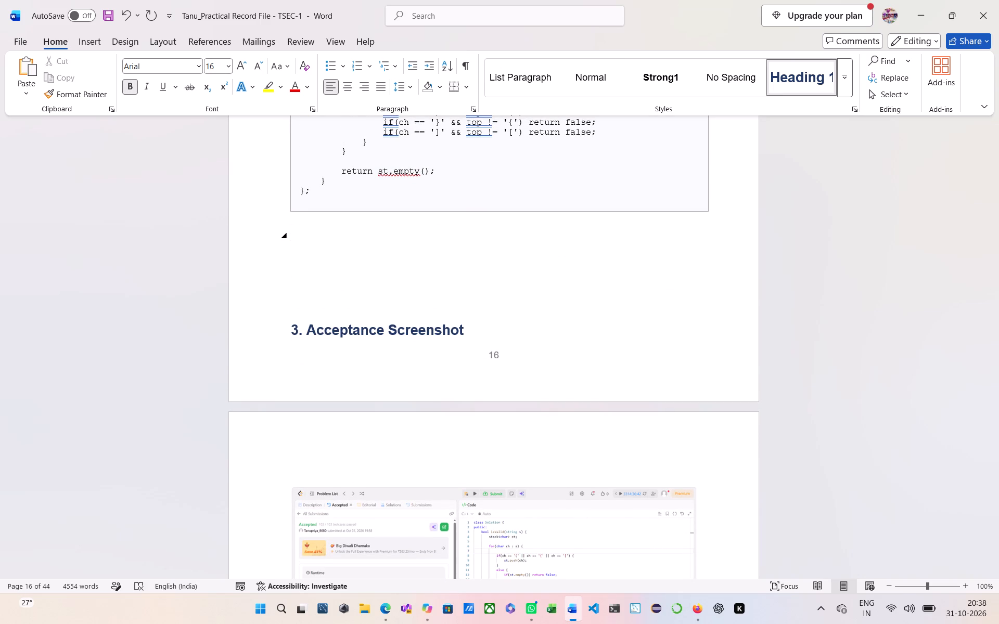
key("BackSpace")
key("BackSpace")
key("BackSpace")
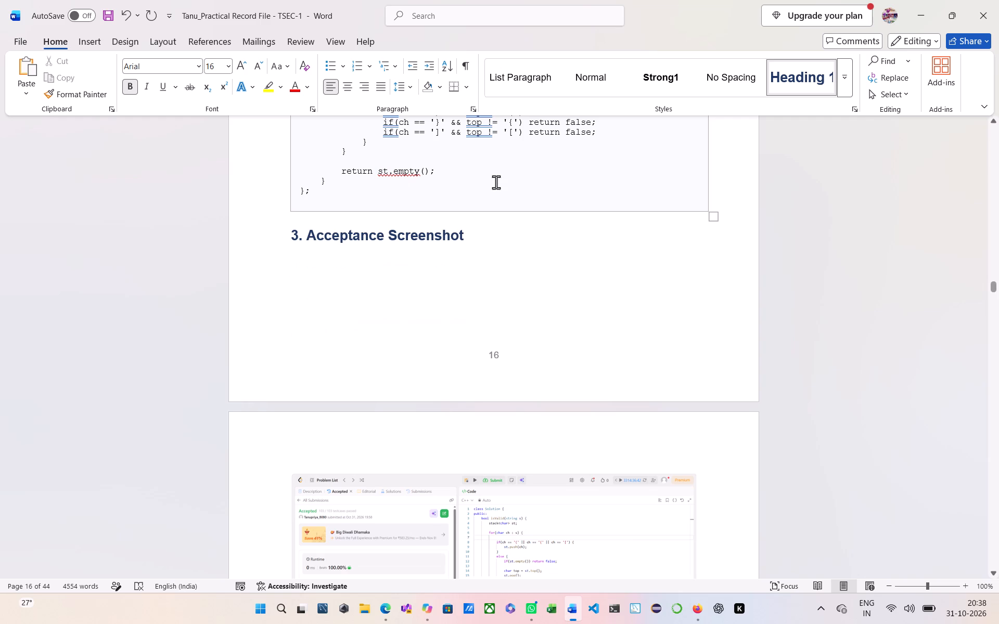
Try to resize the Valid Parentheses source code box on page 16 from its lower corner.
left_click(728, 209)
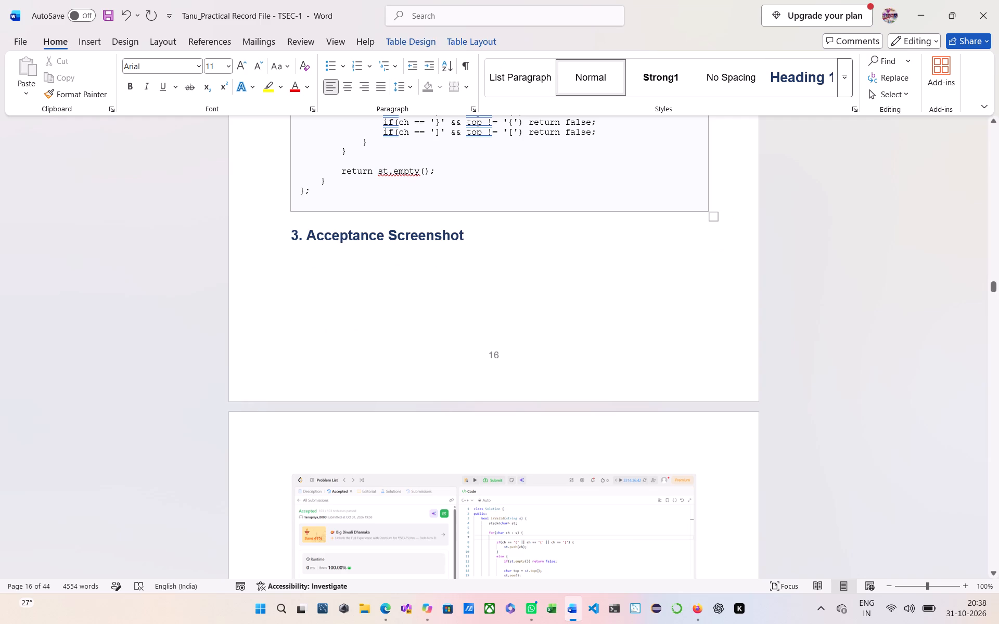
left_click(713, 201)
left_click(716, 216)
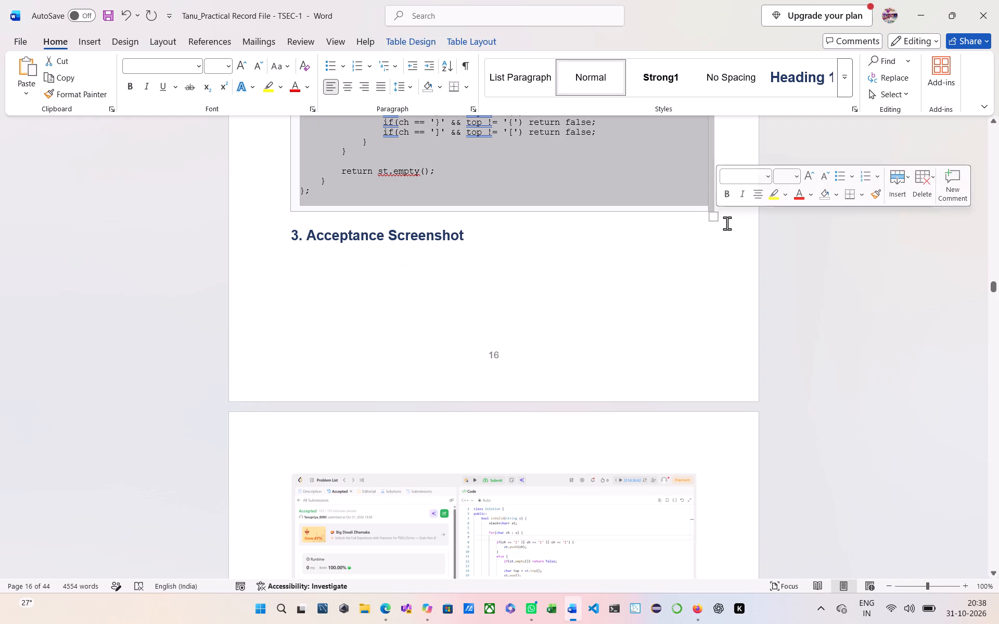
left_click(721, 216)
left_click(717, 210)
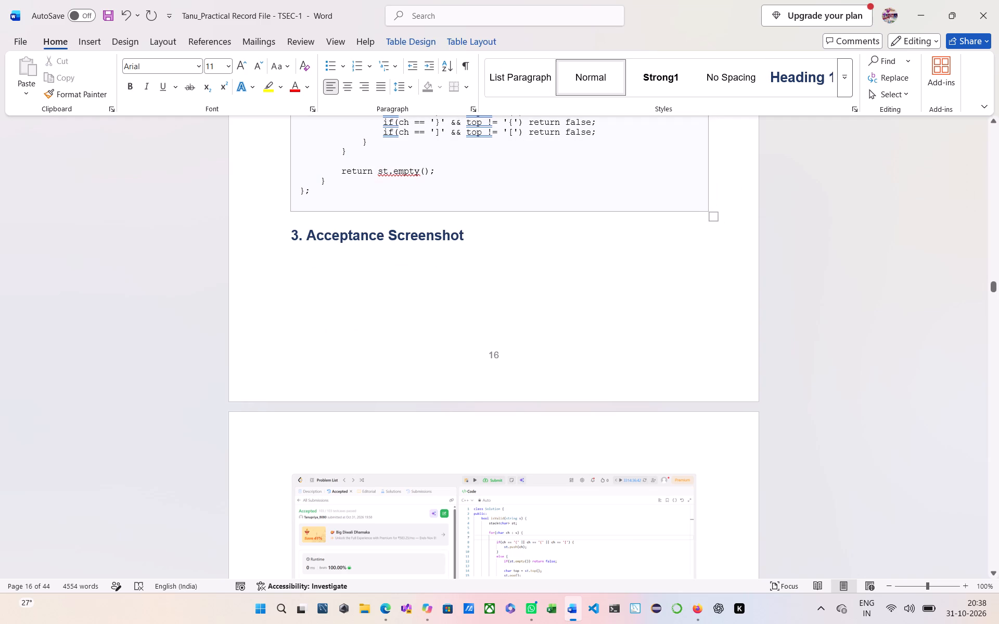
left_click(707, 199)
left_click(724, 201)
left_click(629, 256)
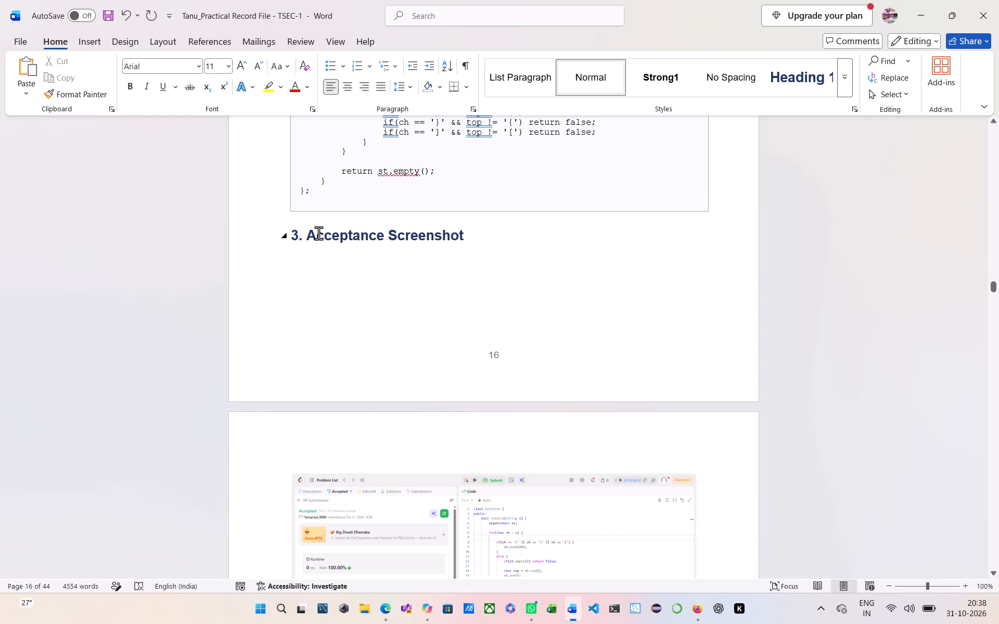
Insert four blank lines above the Valid Parentheses "3. Acceptance Screenshot" heading on page 16 to move it to page 17.
left_click(292, 232)
key("Return")
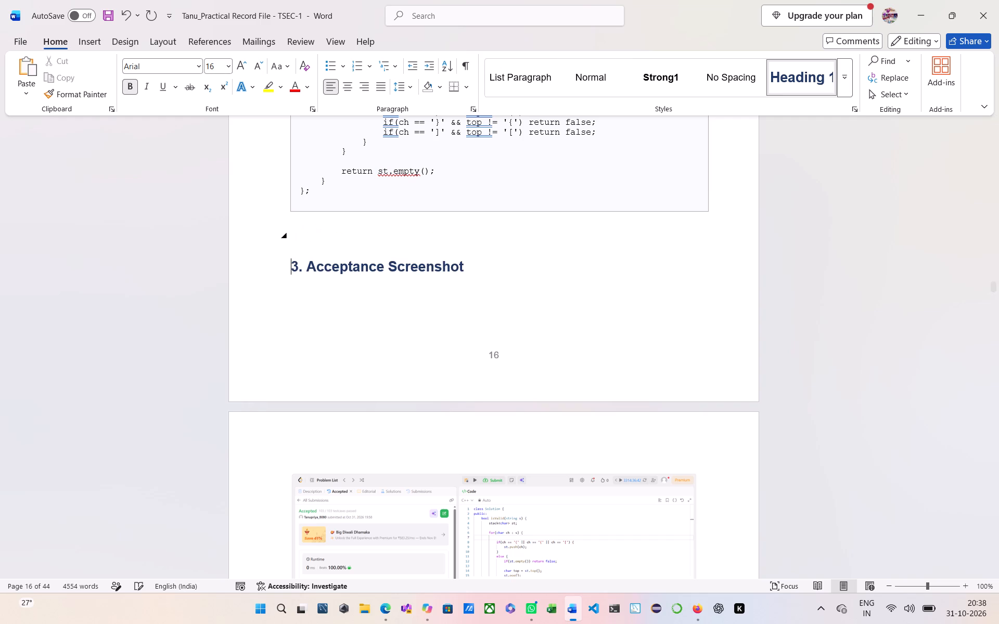
key("Return")
key("Return")
key("Return")
Slightly reduce the height of the Valid Parentheses acceptance screenshot on page 17, keeping its full width.
scroll(292, 232, "down", 1)
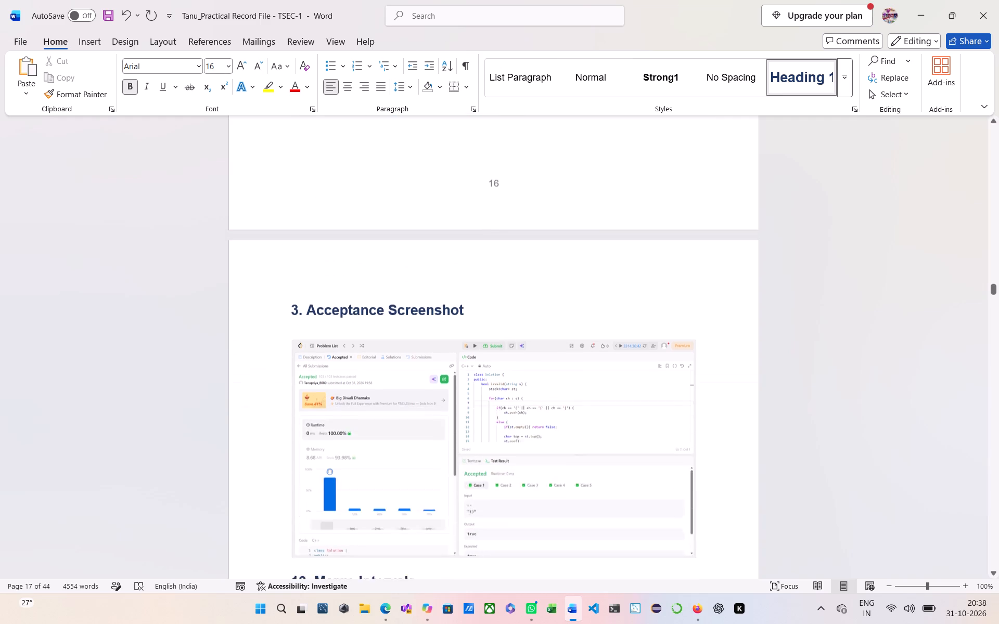
scroll(292, 232, "down", 1)
left_click(427, 232)
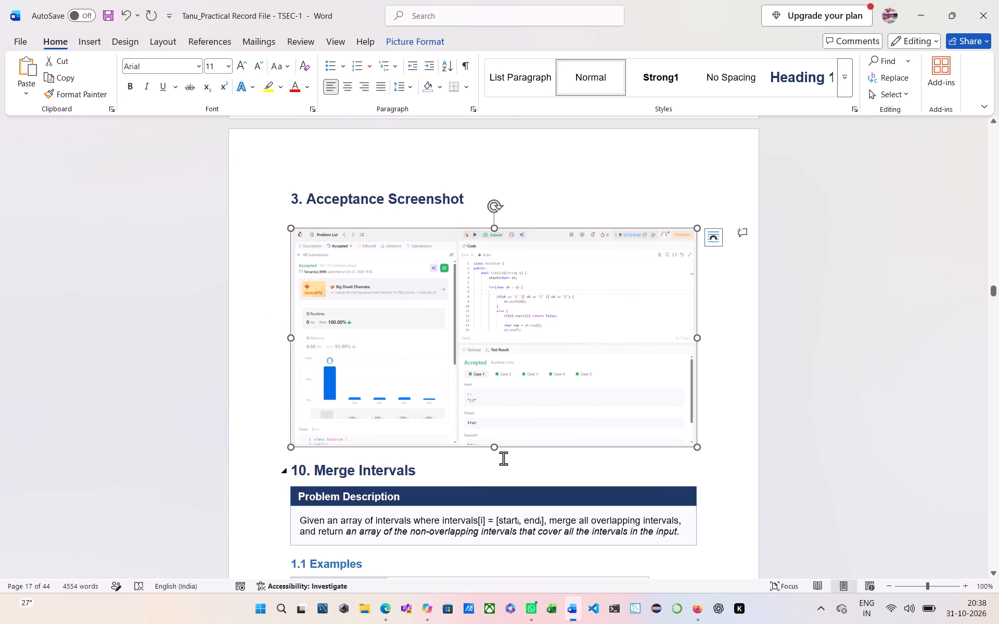
left_click_drag(496, 449, 494, 420)
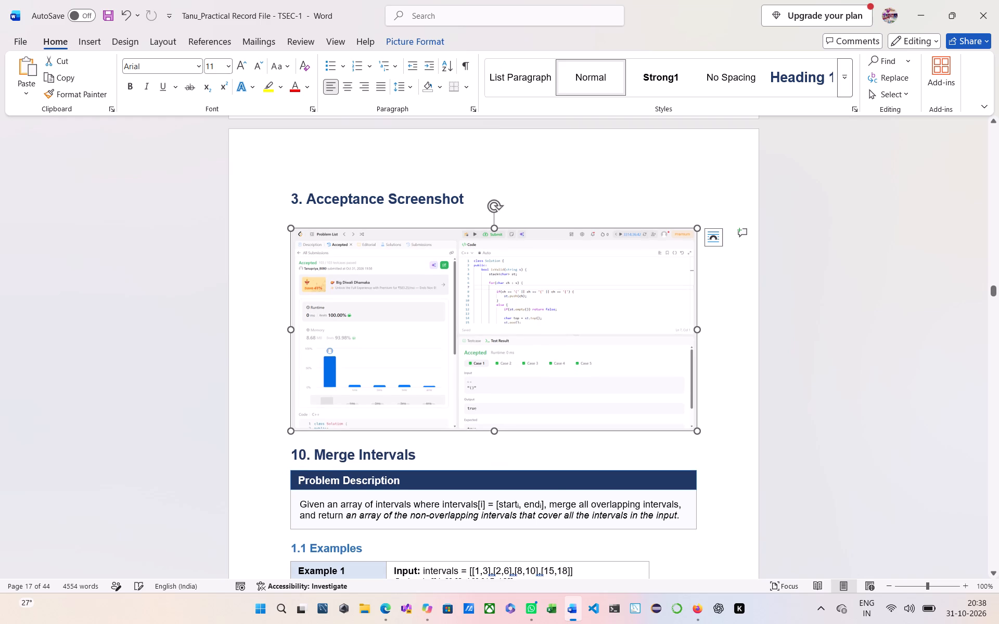
Reduce the height of the Merge Intervals acceptance screenshot so it fits under its heading on page 18.
scroll(494, 420, "down", 5)
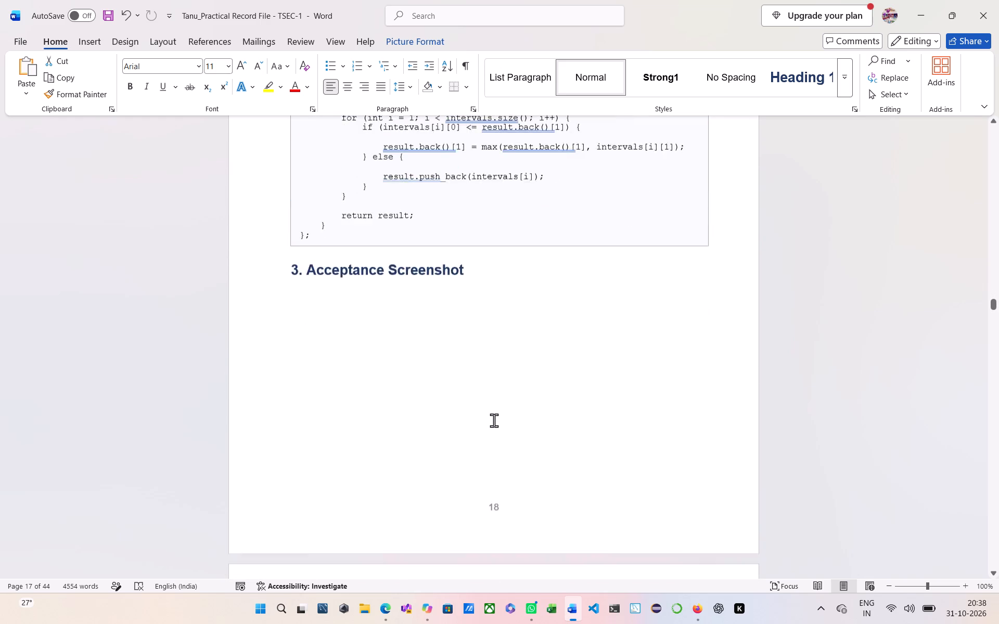
scroll(494, 420, "down", 3)
left_click(492, 420)
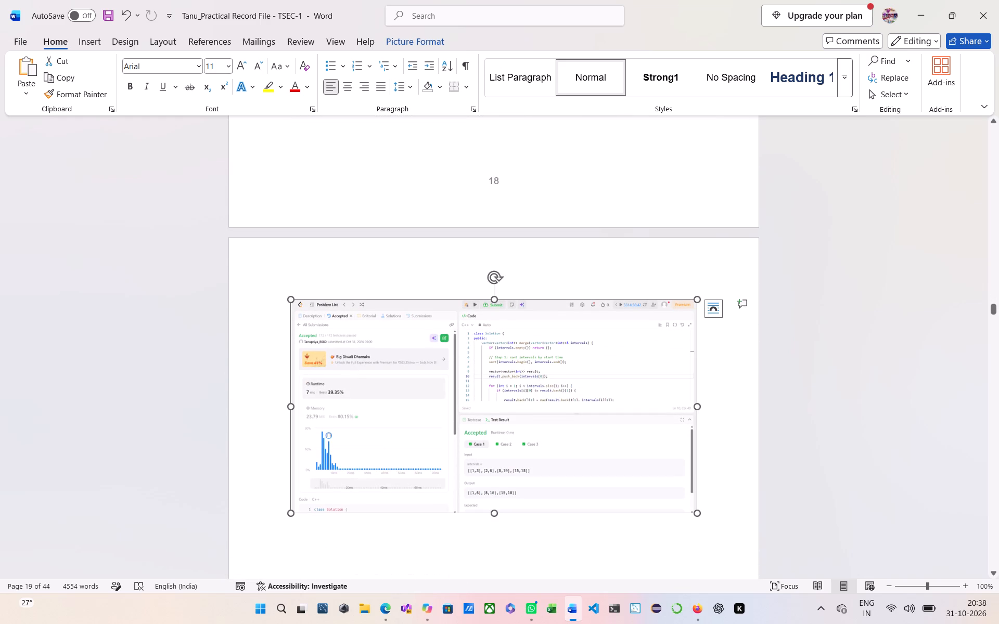
left_click_drag(495, 516, 505, 480)
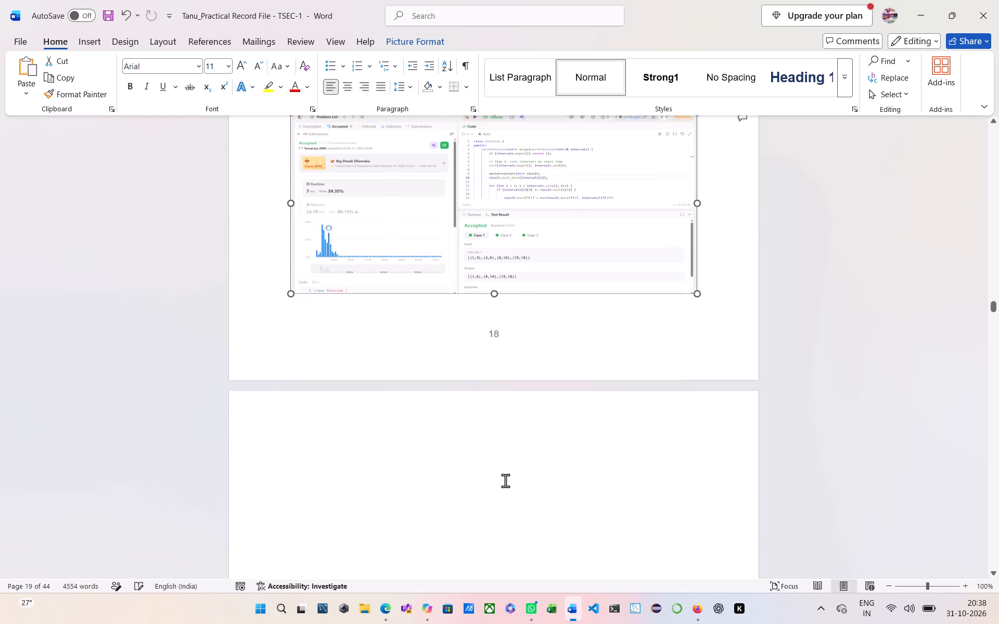
scroll(505, 480, "up", 1)
left_click_drag(495, 428, 497, 448)
Delete all the blank lines above the "11. Linked List Cycle" heading so it starts at the top of page 19.
scroll(516, 443, "down", 1)
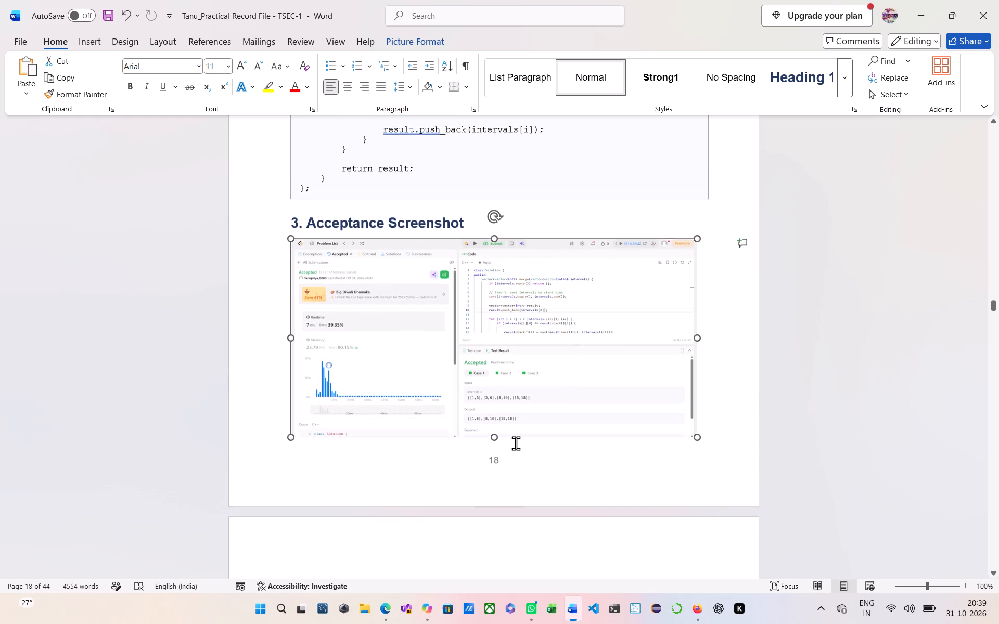
scroll(516, 443, "down", 2)
left_click(302, 354)
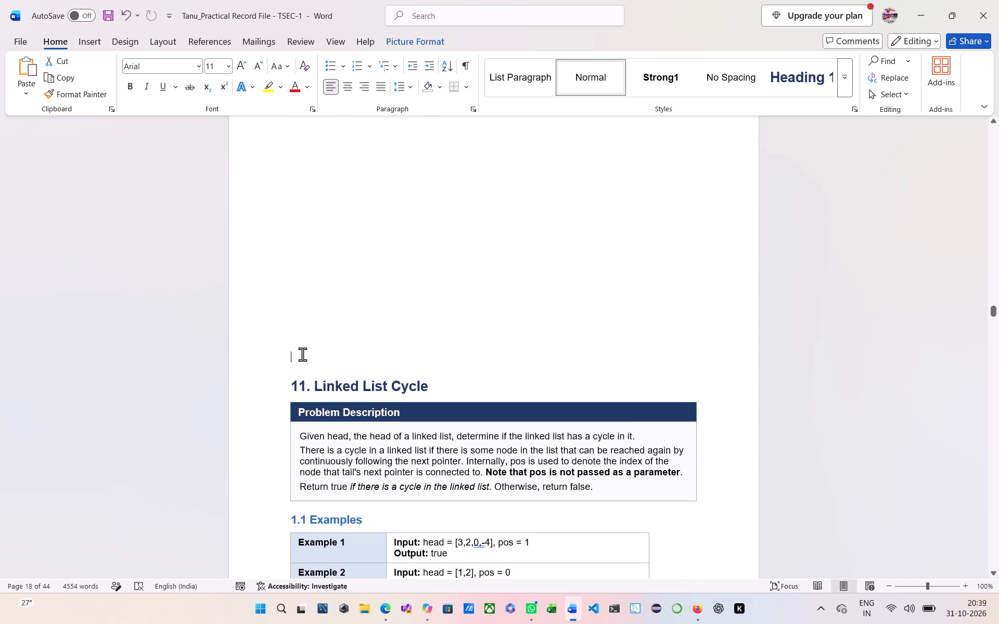
key("BackSpace")
key("BackSpace")
key("BackSpace")
key("BackSpace")
key("BackSpace")
key("BackSpace")
key("BackSpace")
key("BackSpace")
key("BackSpace")
key("BackSpace")
key("BackSpace")
key("BackSpace")
key("BackSpace")
key("BackSpace")
key("BackSpace")
key("BackSpace")
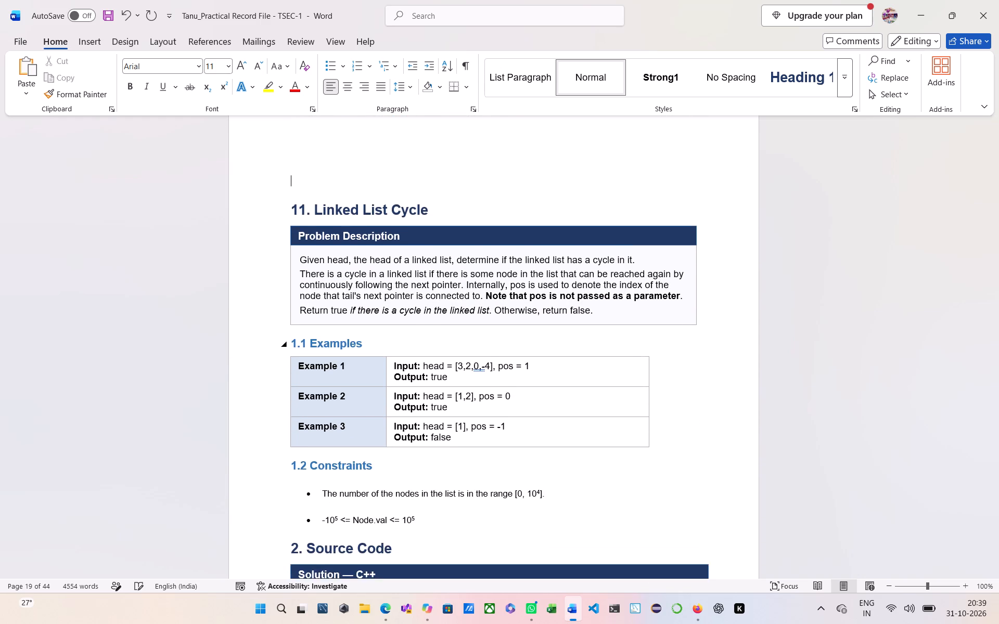
key("BackSpace")
key("BackSpace")
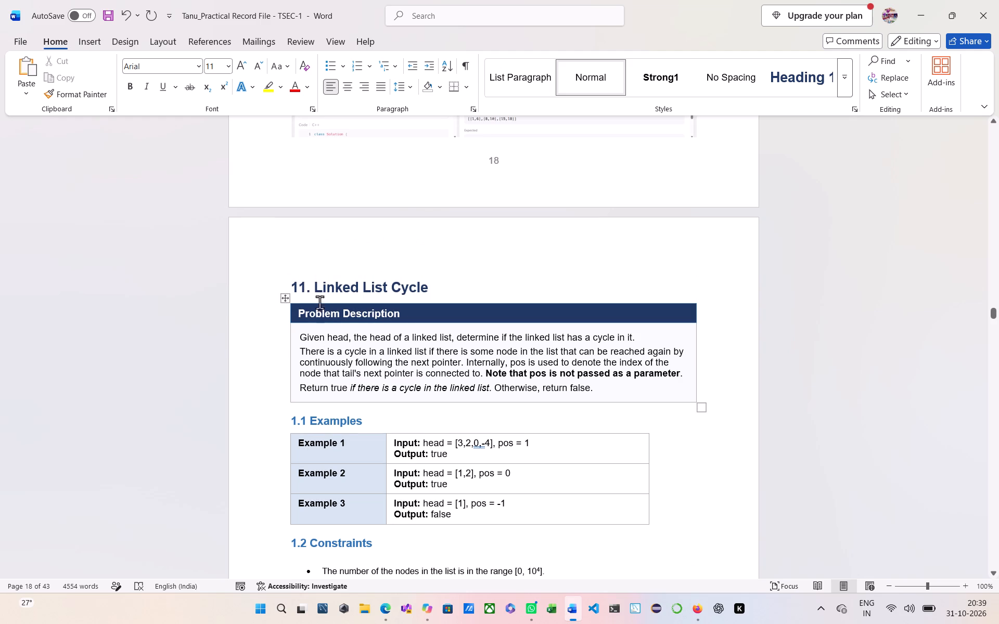
Slightly reduce the height of the Linked List Cycle acceptance screenshot on page 20.
scroll(309, 265, "down", 4)
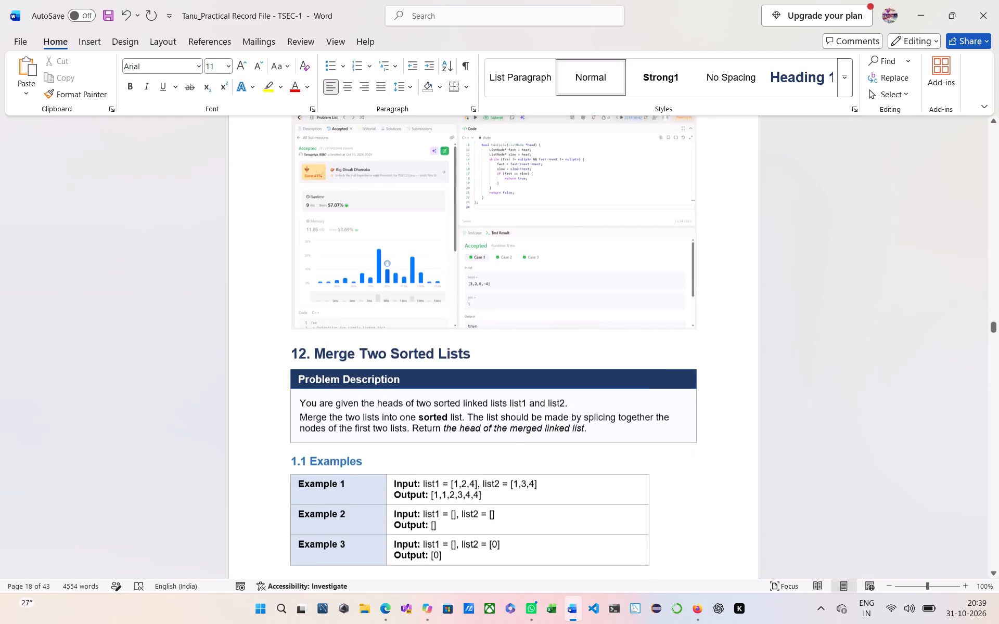
scroll(309, 265, "down", 1)
left_click(394, 238)
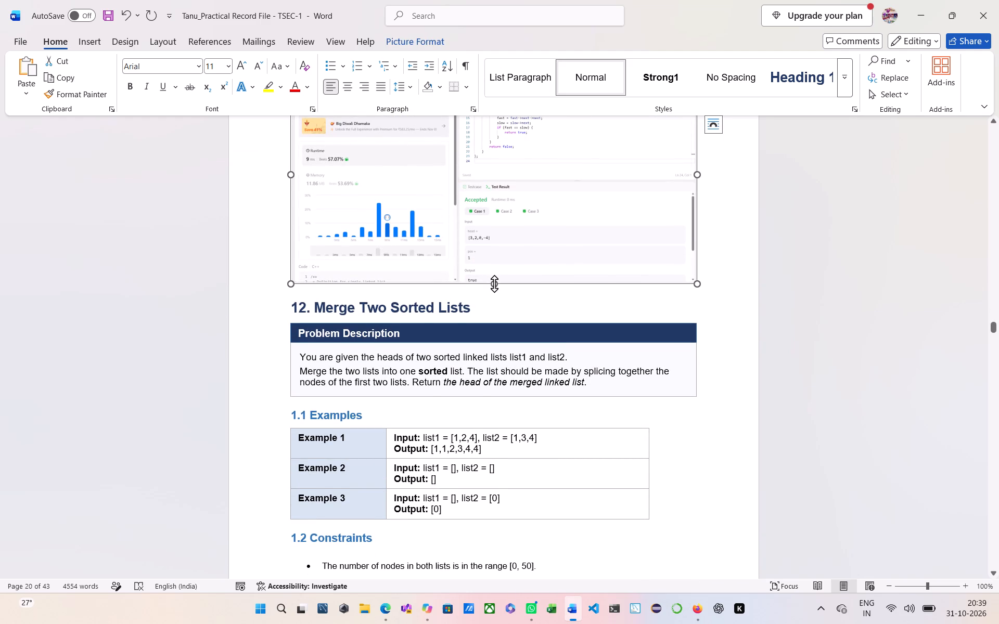
left_click_drag(494, 283, 494, 264)
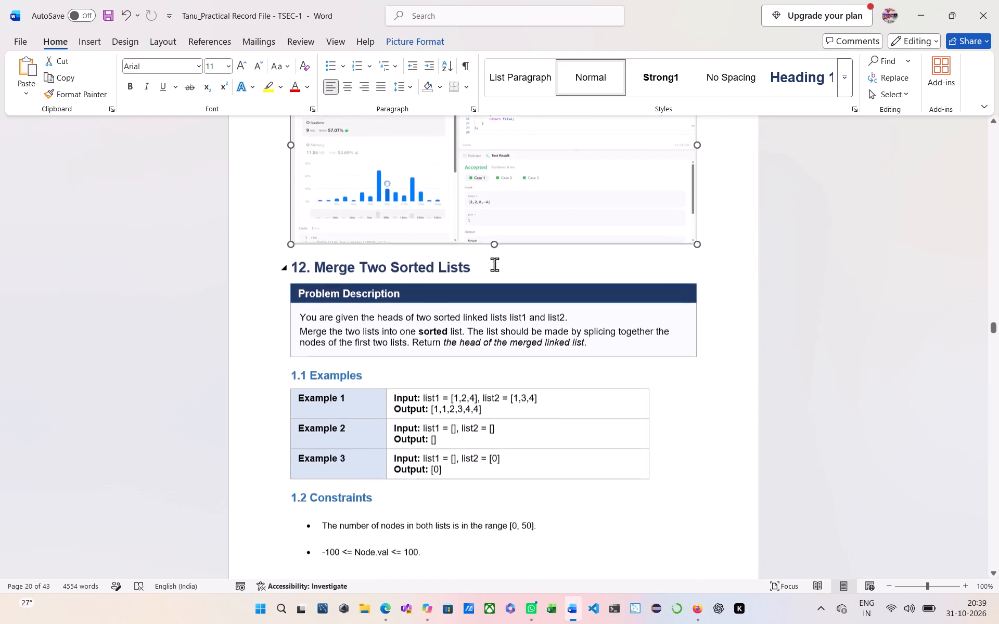
Reduce the height of the Merge Two Sorted Lists acceptance screenshot so it fits under its heading on page 21.
scroll(494, 264, "down", 5)
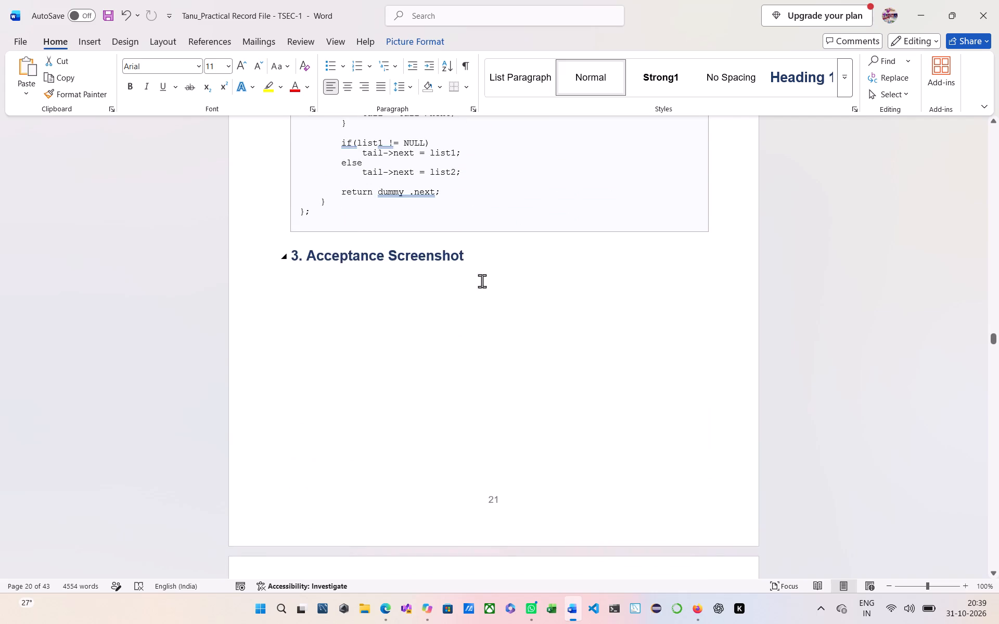
scroll(462, 328, "down", 2)
left_click(462, 337)
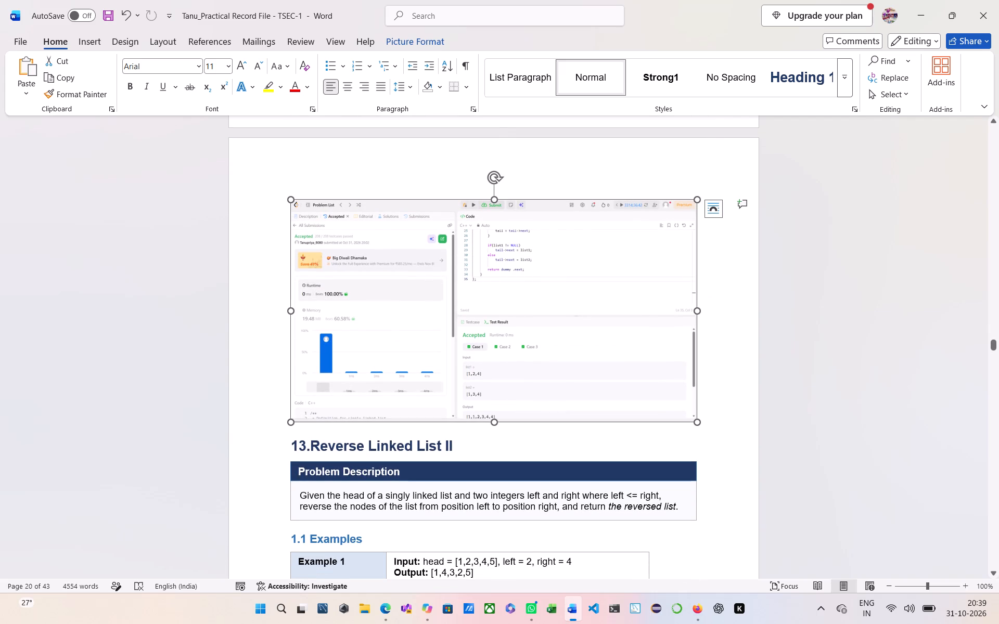
left_click_drag(493, 423, 502, 401)
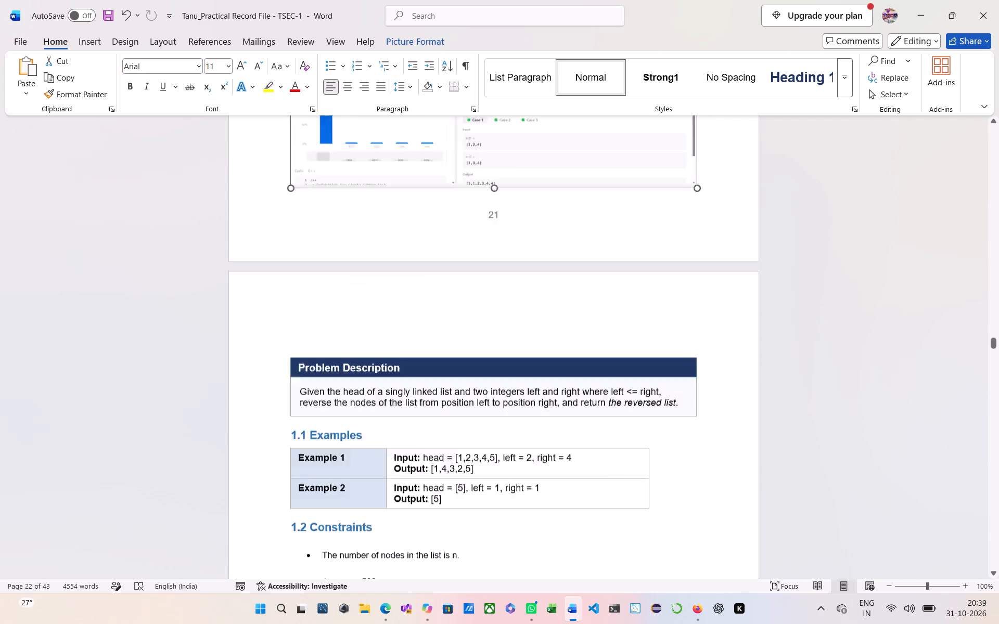
scroll(600, 352, "up", 1)
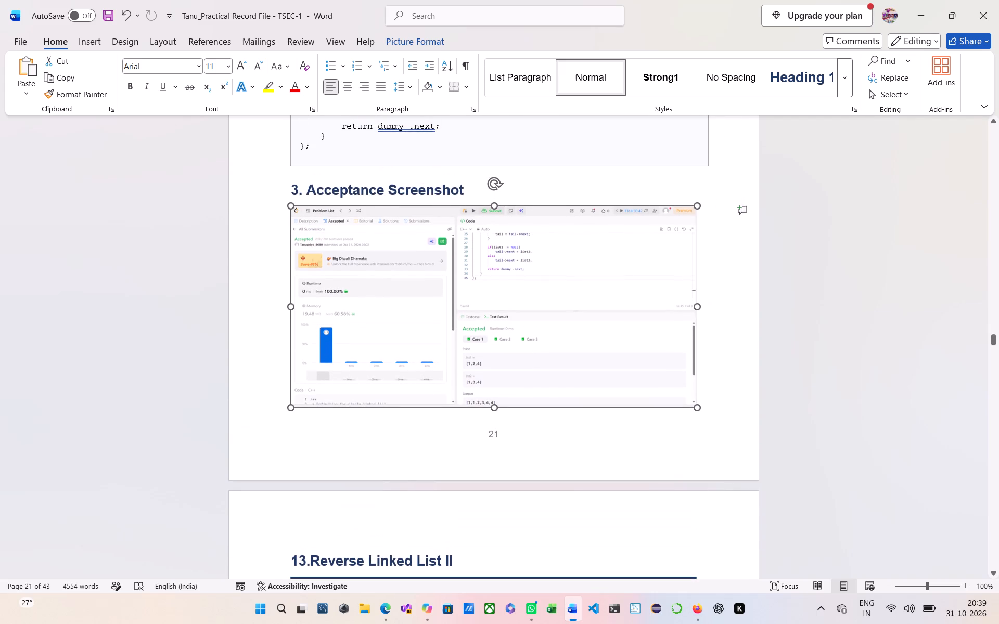
Enlarge the Reverse Linked List II acceptance screenshot on page 23 to nearly the full text width and increase its height.
scroll(580, 348, "down", 3)
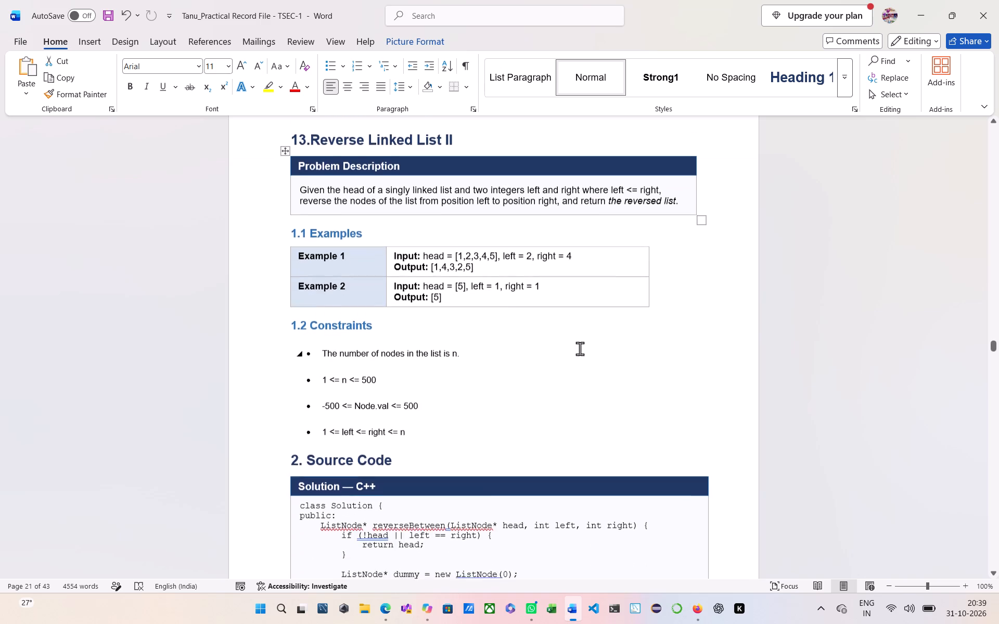
scroll(580, 348, "down", 3)
left_click(553, 312)
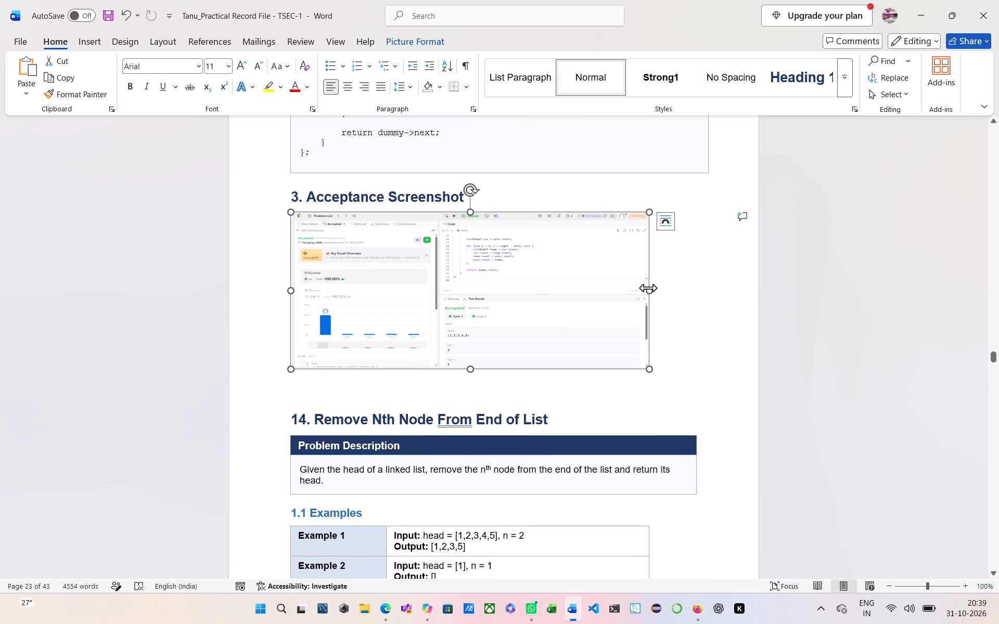
left_click_drag(648, 288, 693, 286)
left_click_drag(490, 370, 481, 399)
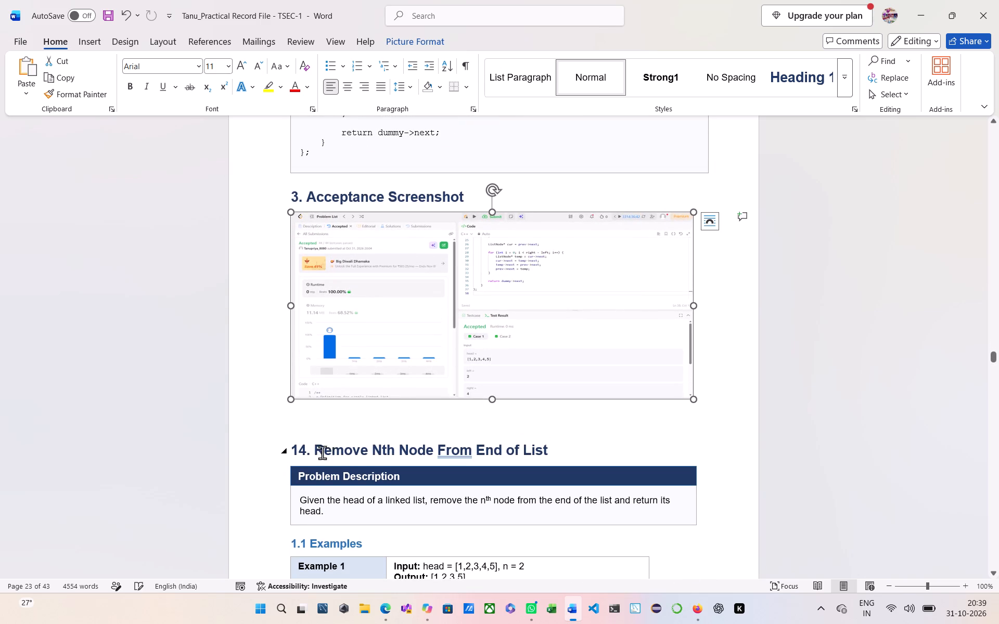
Remove one blank line above the "14. Remove Nth Node From End of List" heading.
left_click(299, 437)
left_click(298, 430)
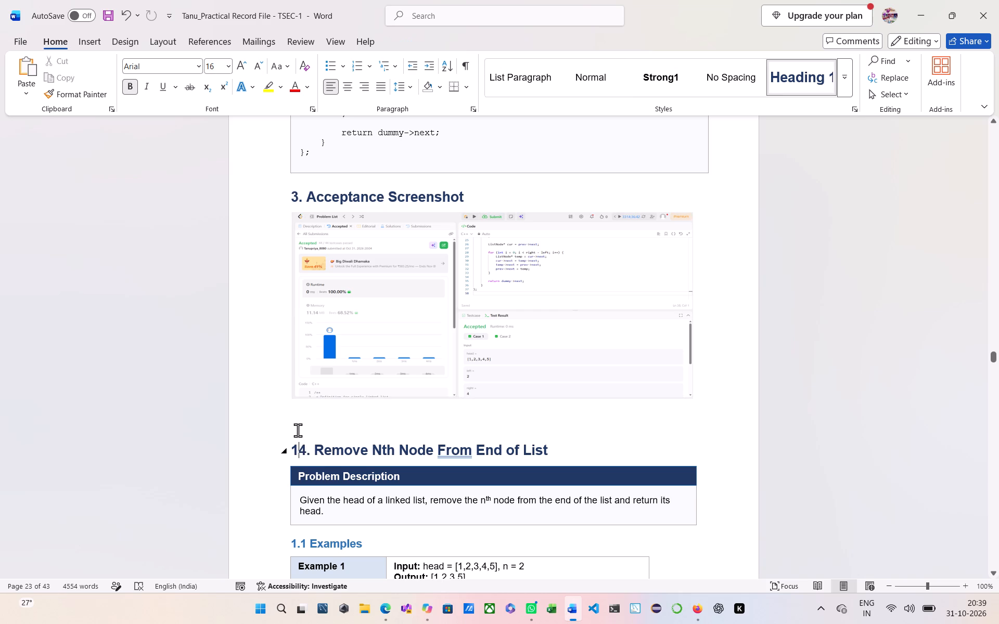
left_click(300, 417)
key("BackSpace")
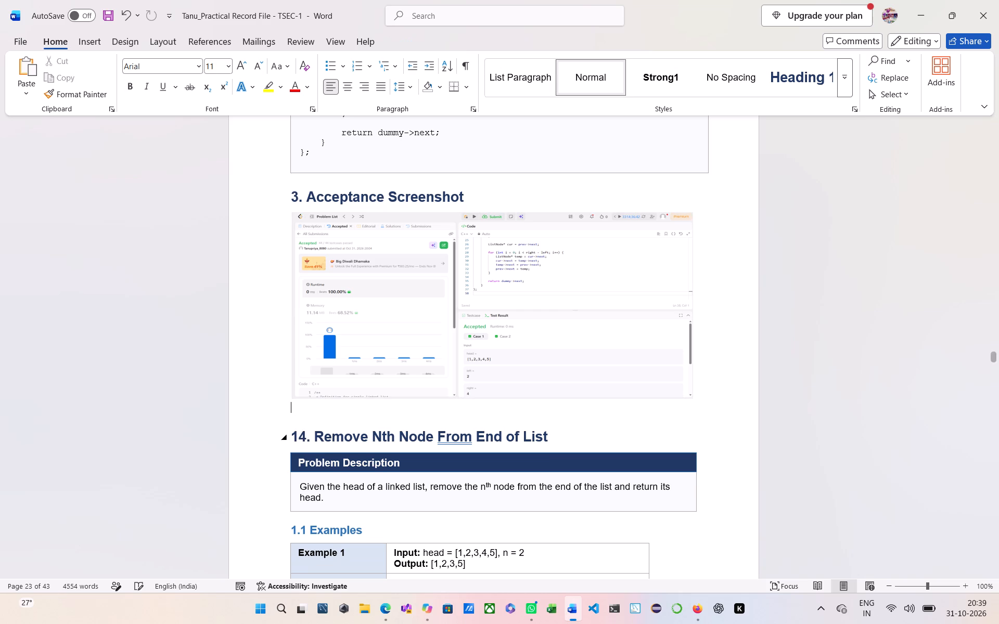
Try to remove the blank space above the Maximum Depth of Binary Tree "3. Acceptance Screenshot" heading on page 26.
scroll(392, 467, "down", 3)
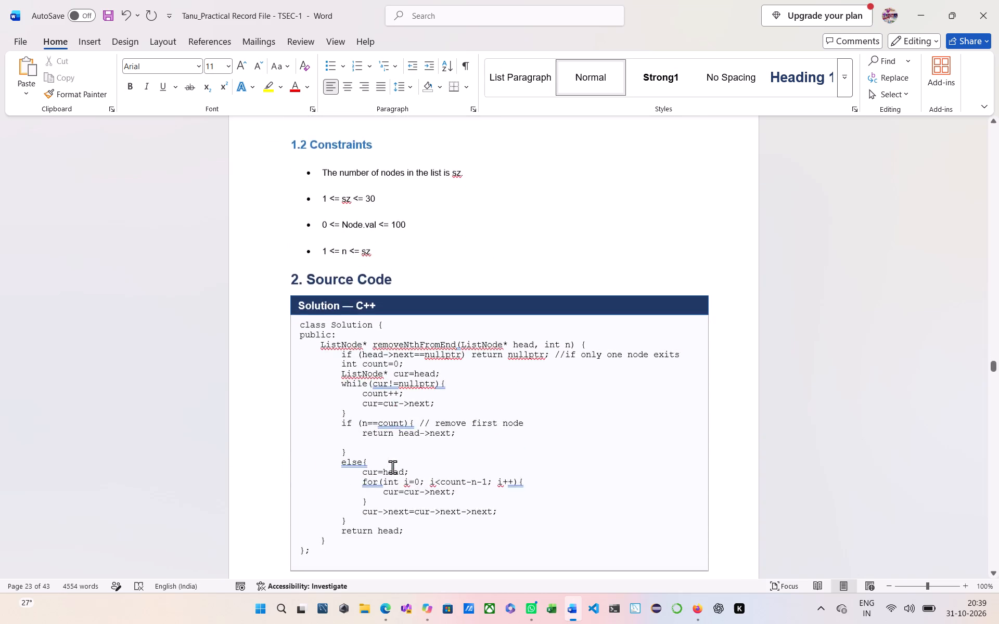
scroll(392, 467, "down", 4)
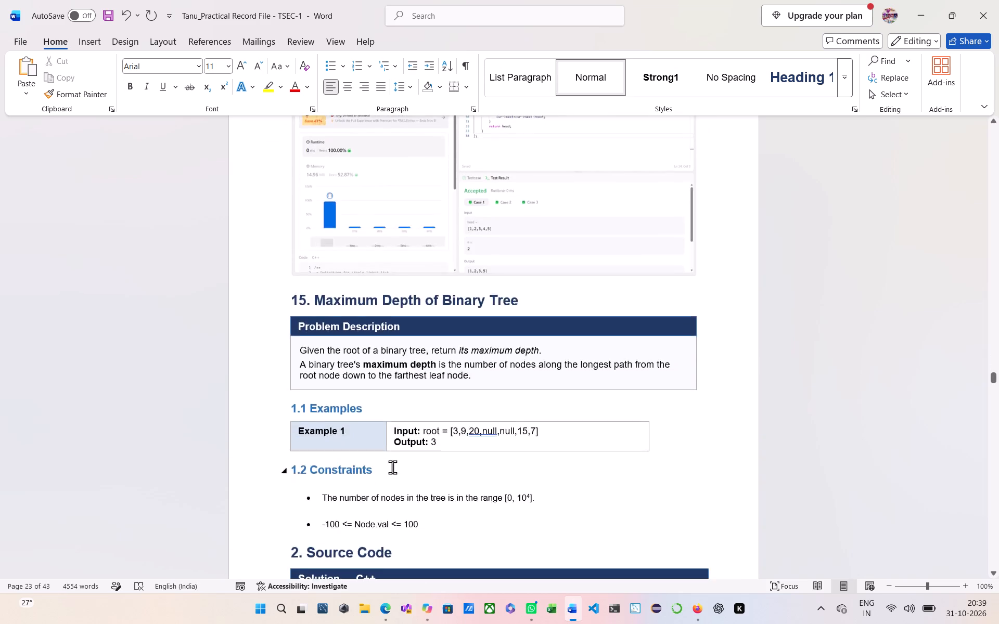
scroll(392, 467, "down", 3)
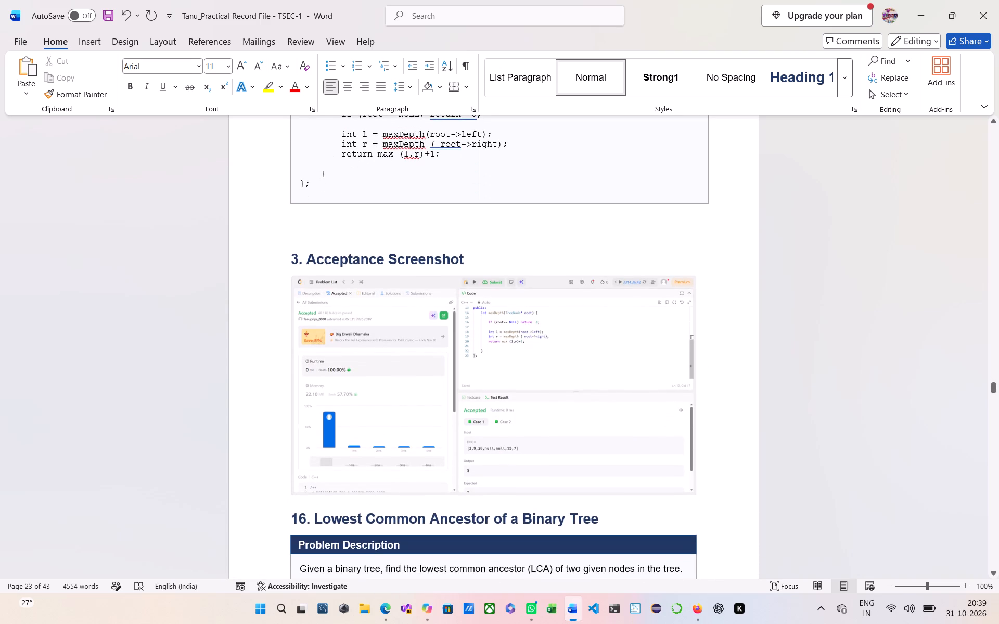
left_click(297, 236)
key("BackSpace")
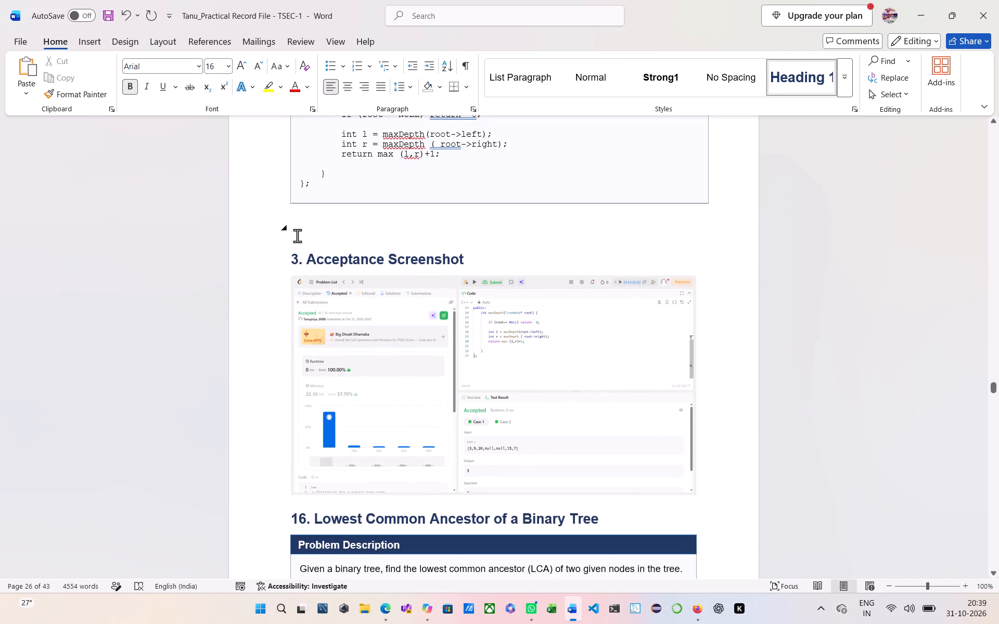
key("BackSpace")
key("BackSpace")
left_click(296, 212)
Slightly reduce the height of the Maximum Depth of Binary Tree acceptance screenshot on page 26.
scroll(424, 265, "down", 2)
scroll(424, 265, "up", 2)
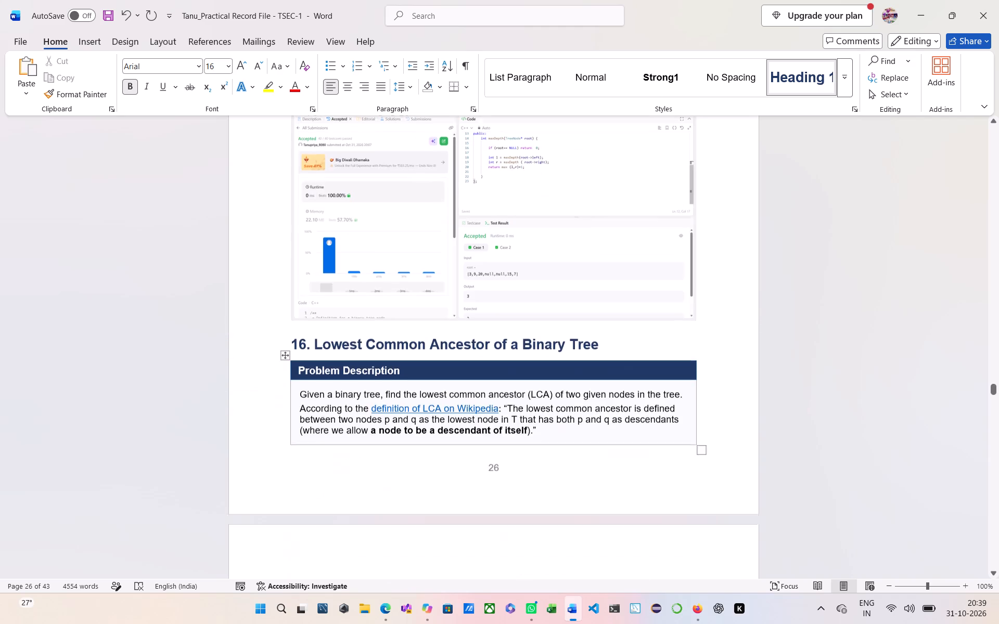
left_click(424, 265)
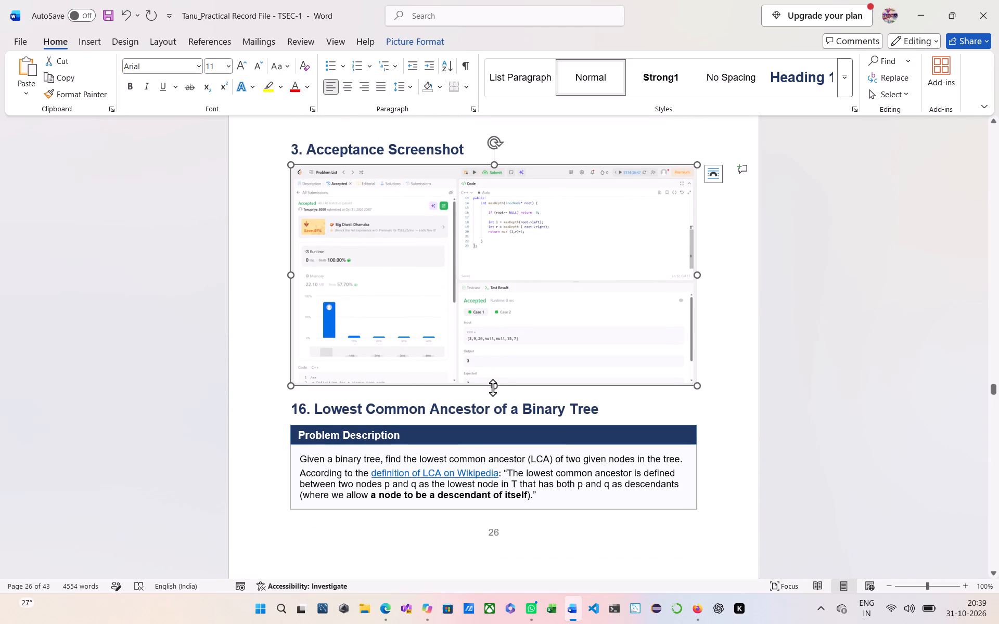
right_click_drag(493, 387, 493, 366)
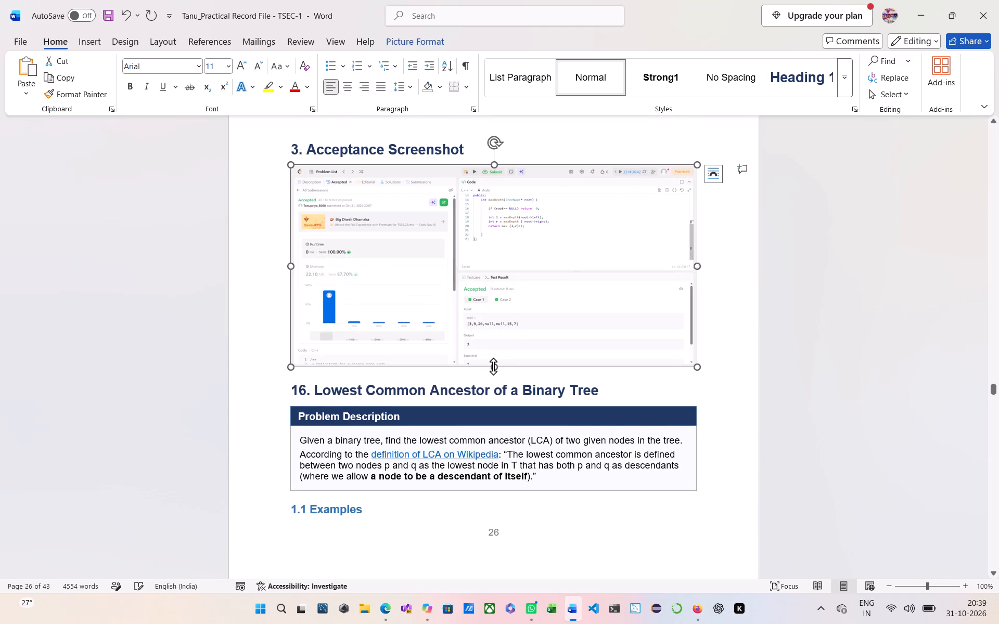
Reduce the height of the Lowest Common Ancestor of a Binary Tree acceptance screenshot on page 28 to about 7.41 cm.
scroll(495, 370, "down", 4)
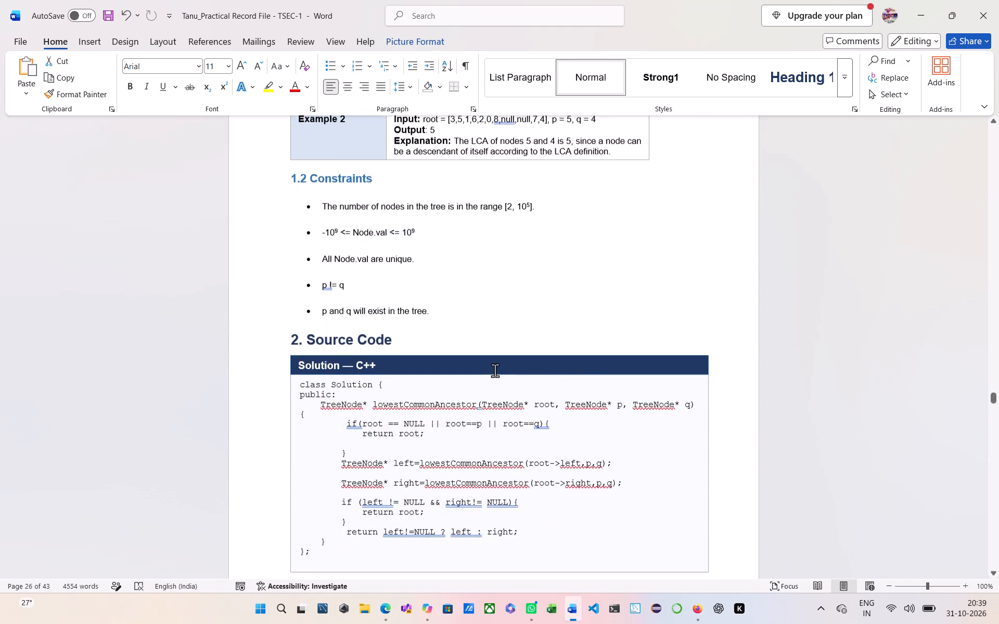
scroll(495, 370, "down", 3)
left_click(492, 305)
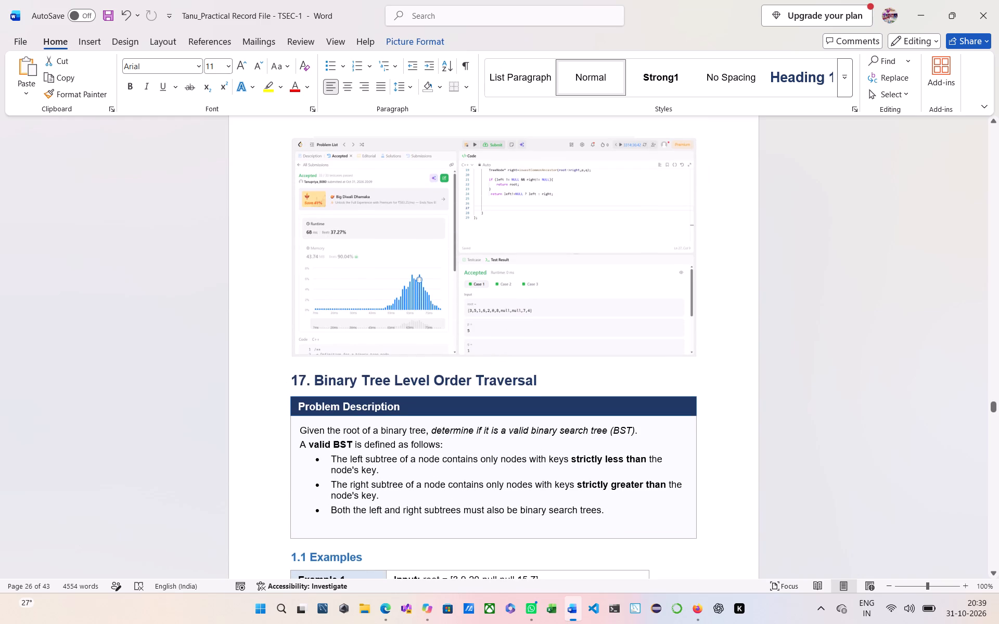
left_click(484, 322)
left_click(477, 356)
left_click(502, 452)
left_click(498, 304)
scroll(498, 304, "up", 1)
left_click(510, 286)
left_click(510, 286)
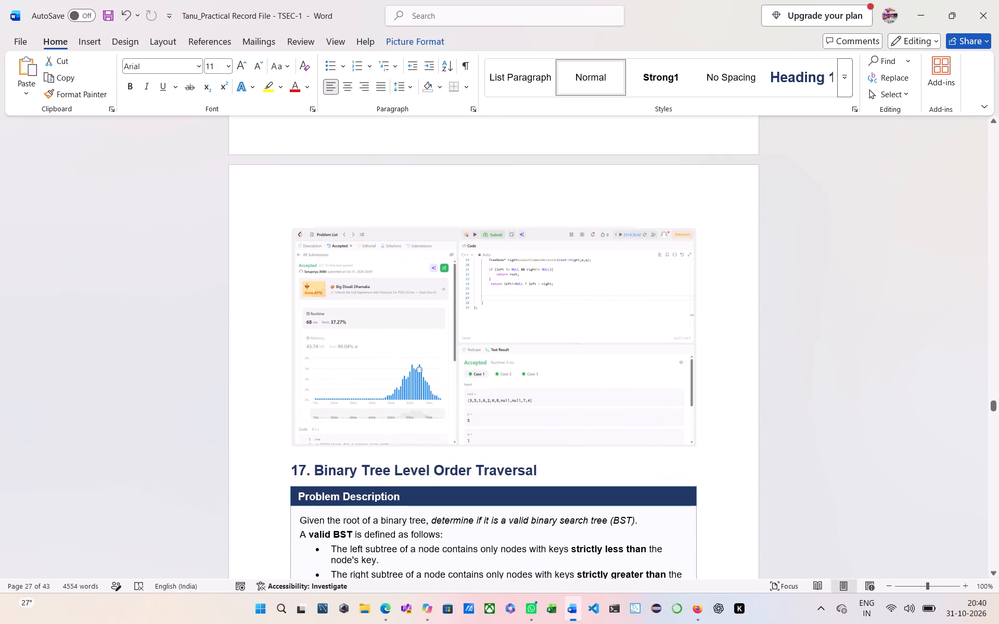
left_click(564, 344)
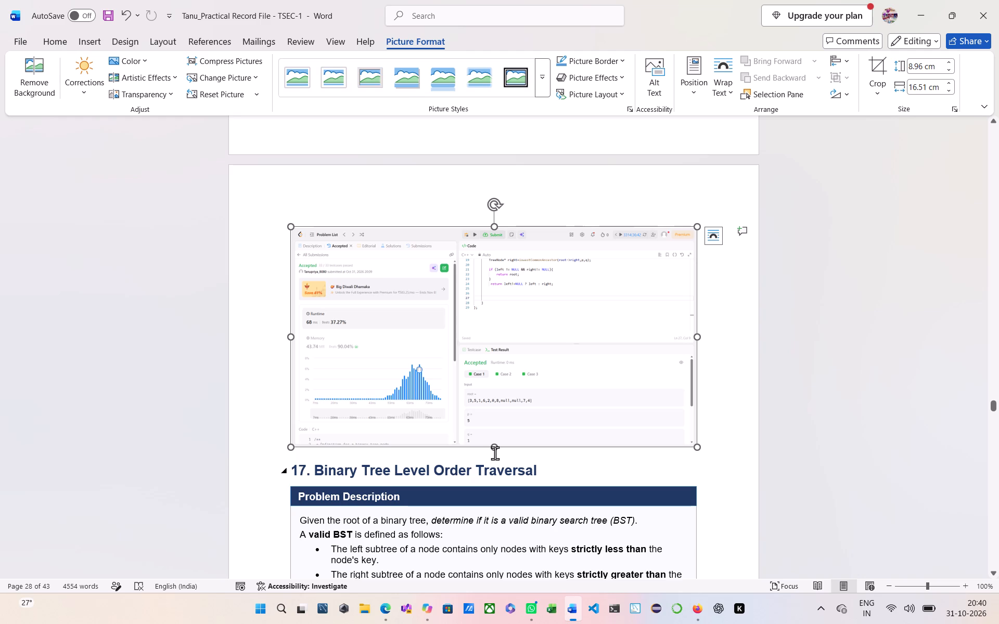
left_click_drag(495, 449, 513, 396)
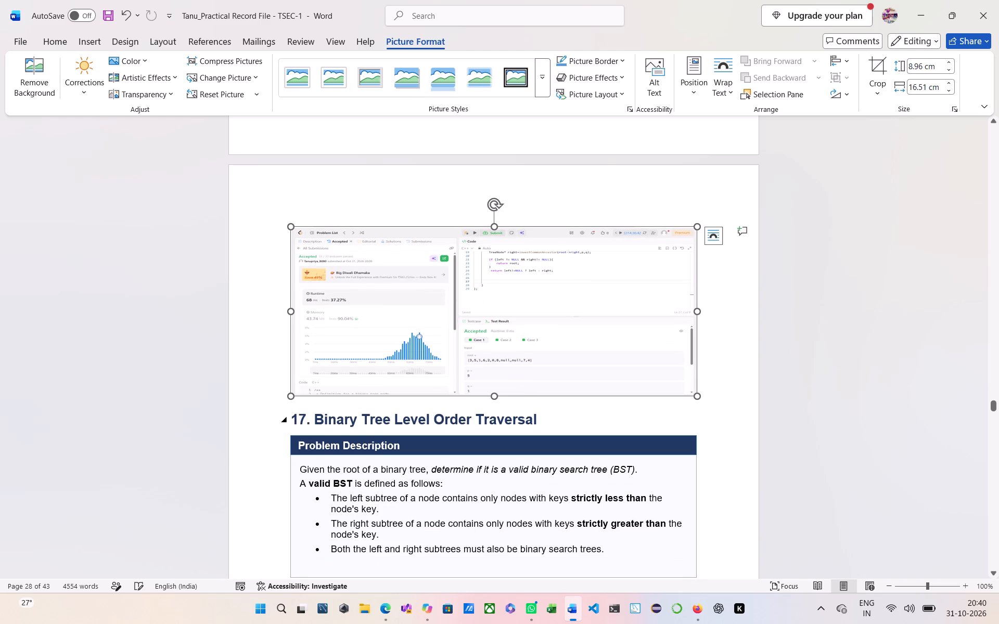
left_click_drag(494, 397, 496, 409)
Remove the two blank lines above the "19. Number of Islands" heading on page 31.
scroll(492, 363, "down", 2)
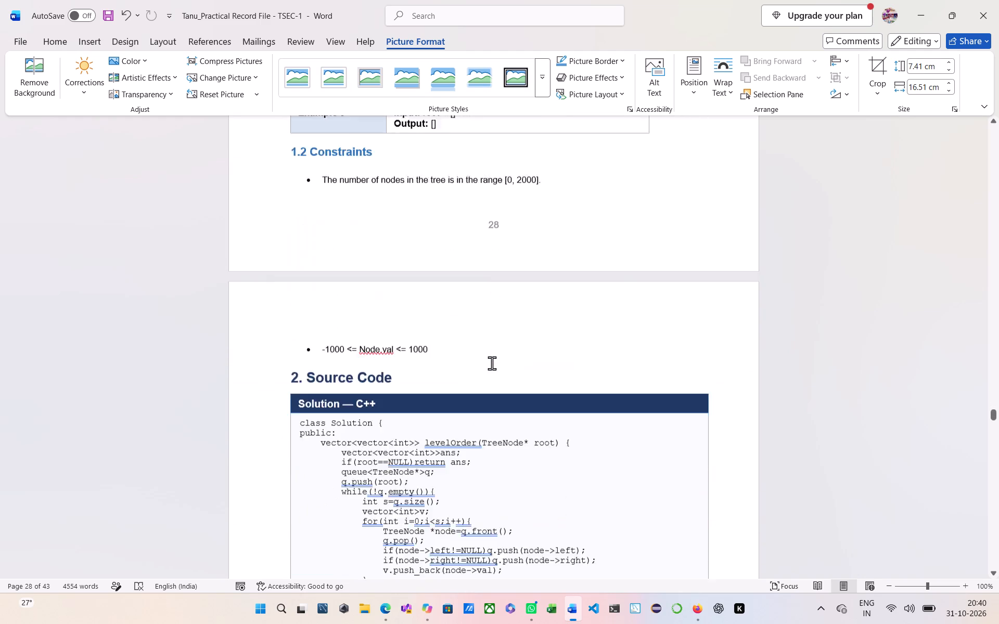
scroll(492, 363, "down", 3)
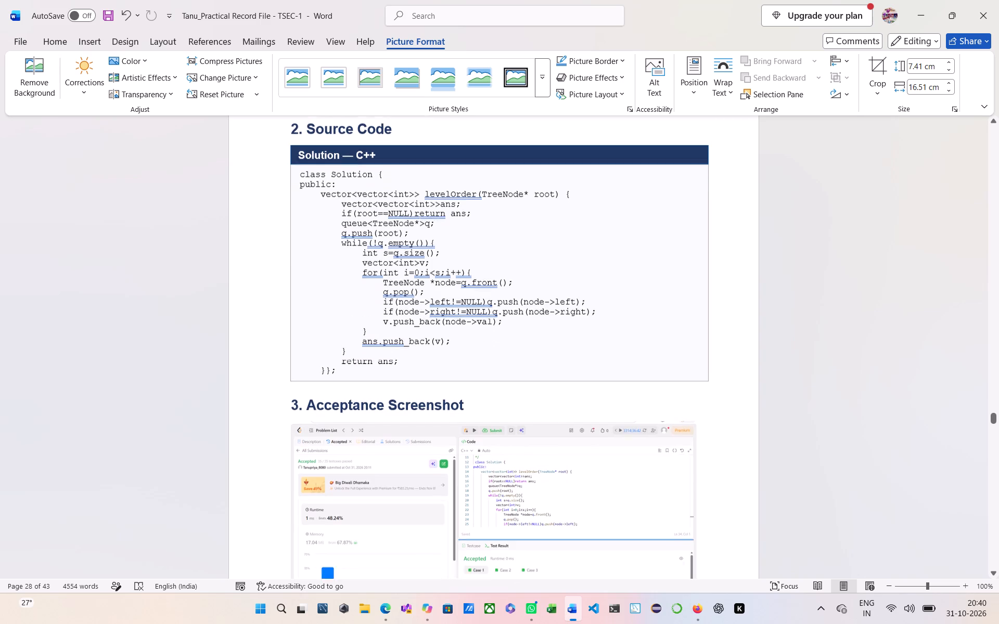
scroll(492, 363, "down", 1)
left_click(492, 363)
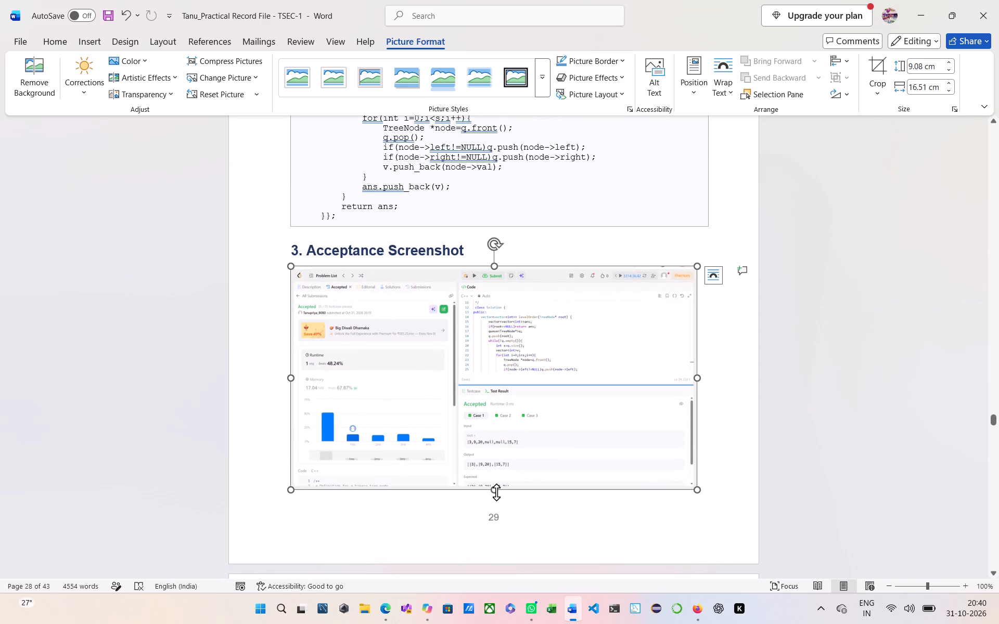
scroll(496, 487, "down", 2)
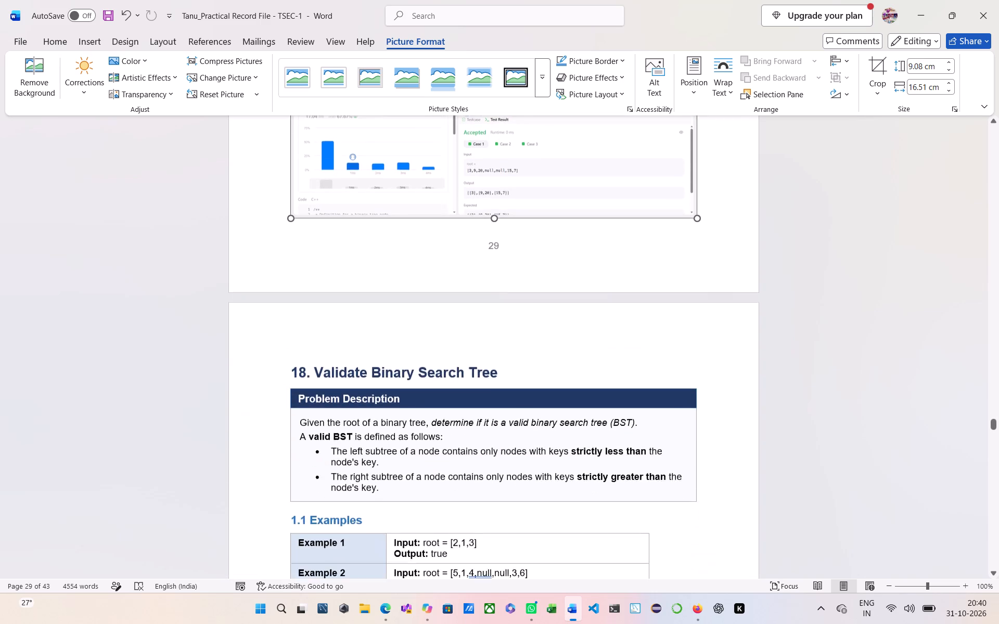
scroll(496, 487, "down", 3)
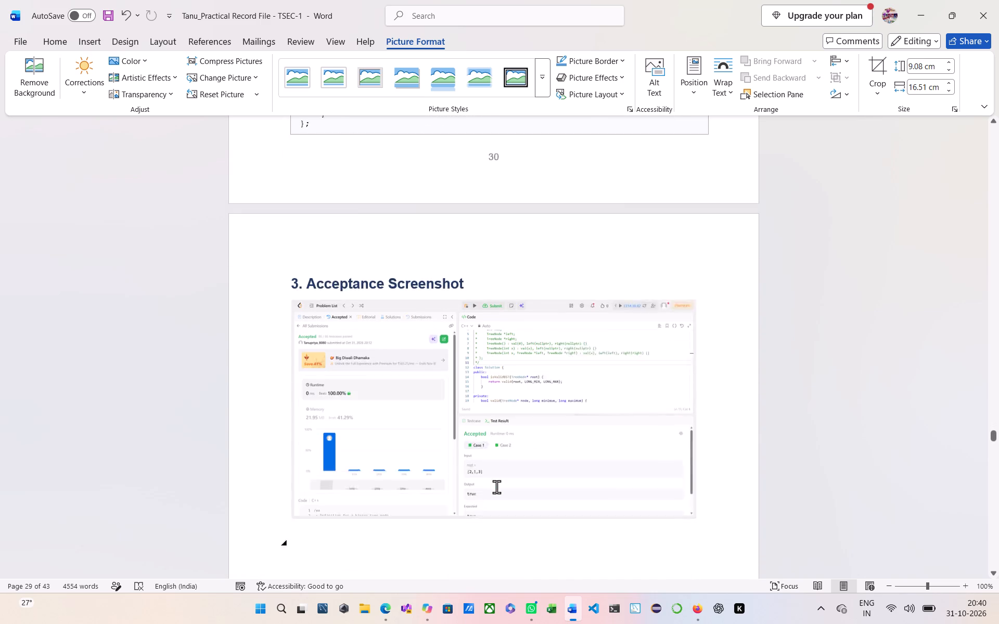
scroll(496, 487, "down", 1)
left_click(502, 438)
left_click(309, 527)
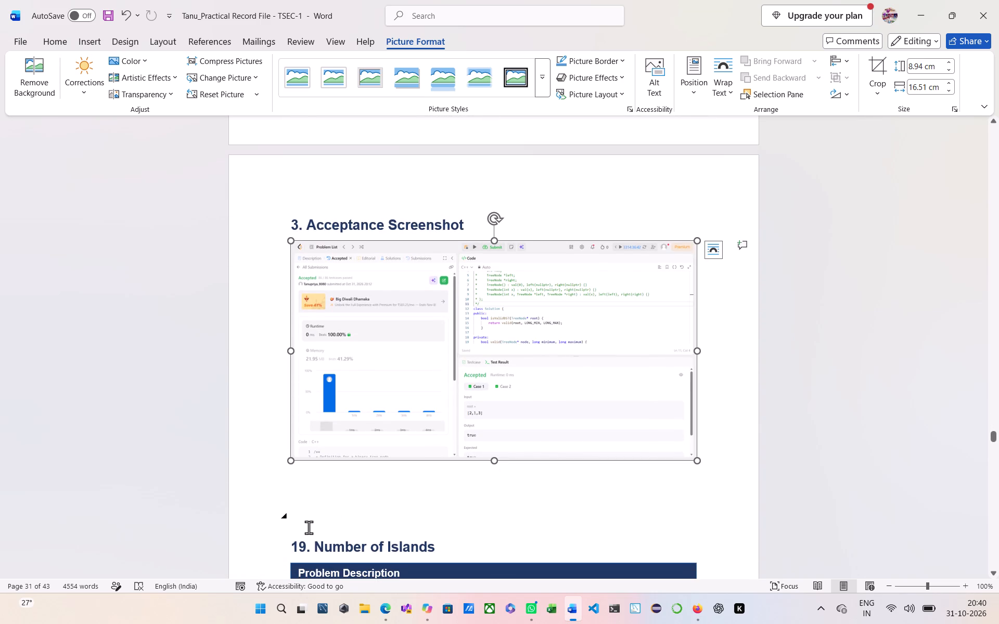
key("BackSpace")
key("BackSpace")
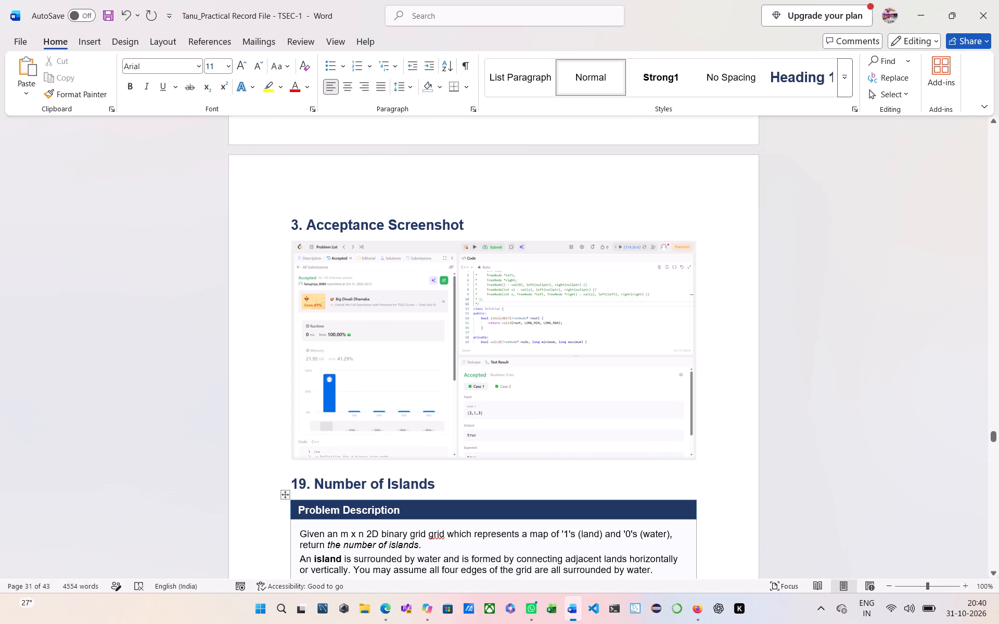
Slightly reduce the height of the Validate Binary Search Tree acceptance screenshot on page 31.
left_click(432, 411)
left_click_drag(495, 461, 509, 439)
Remove the three blank lines between the Number of Islands constraints and the "2. Source Code" heading on page 32.
scroll(462, 463, "down", 3)
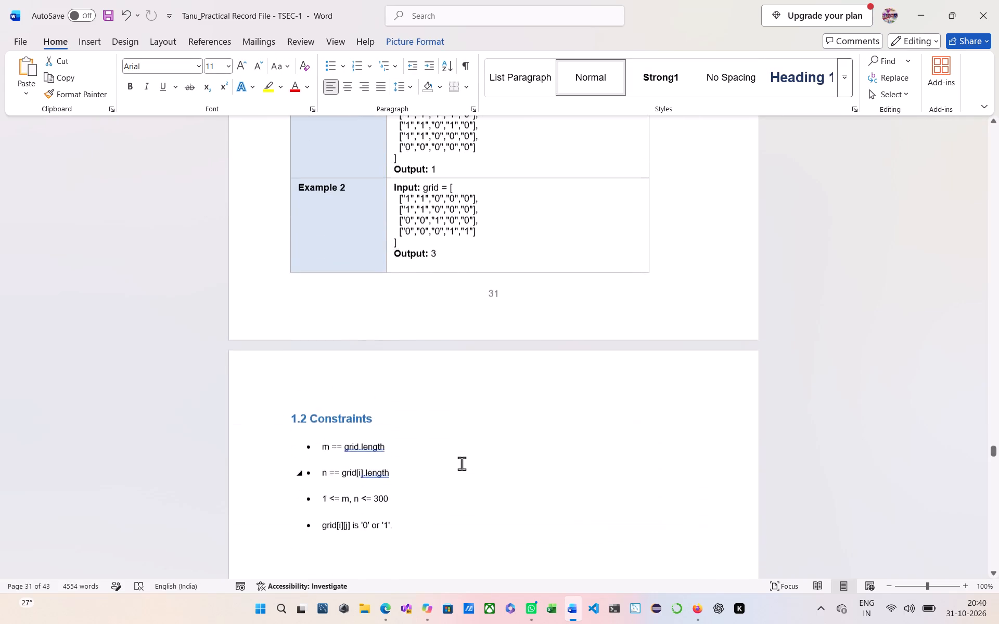
scroll(462, 463, "down", 1)
left_click(302, 406)
key("BackSpace")
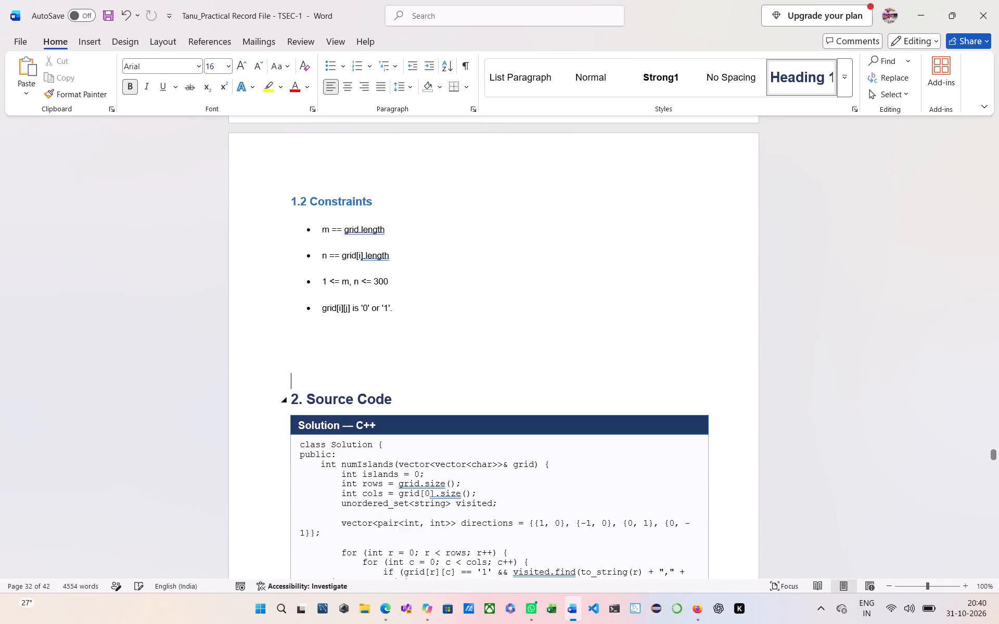
key("BackSpace")
key("BackSpace")
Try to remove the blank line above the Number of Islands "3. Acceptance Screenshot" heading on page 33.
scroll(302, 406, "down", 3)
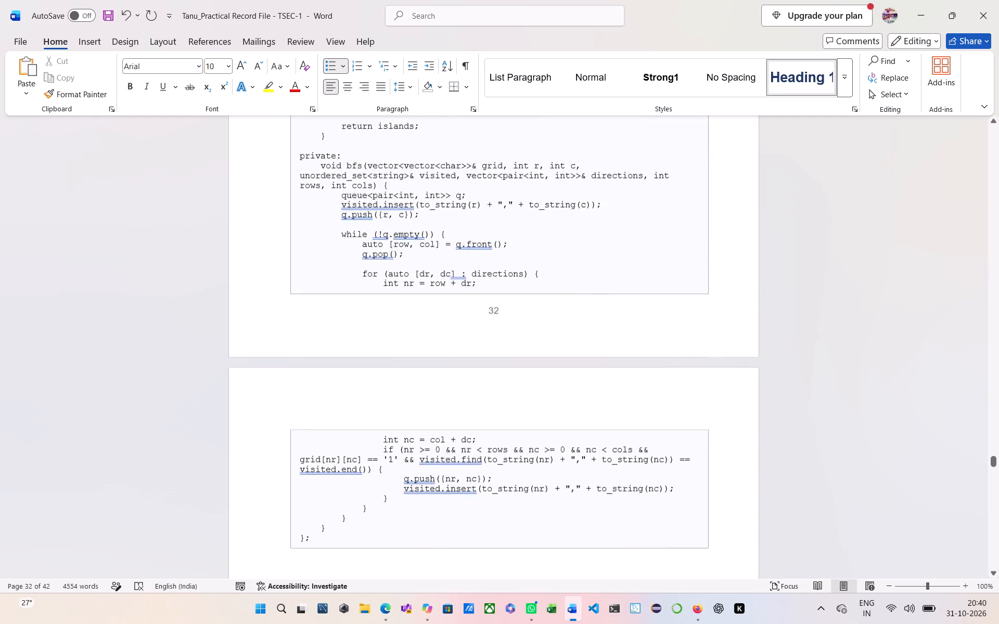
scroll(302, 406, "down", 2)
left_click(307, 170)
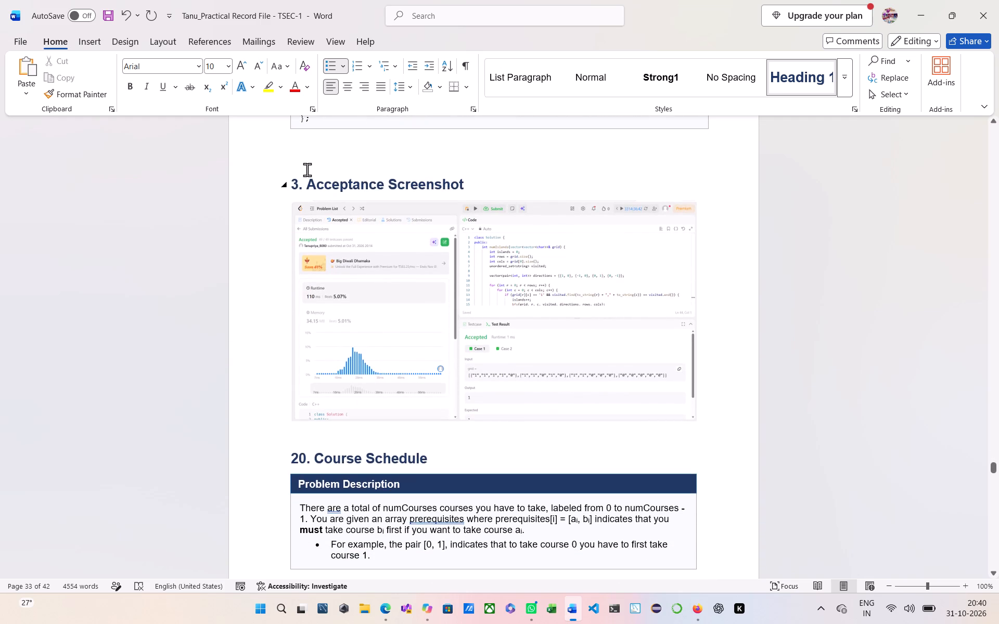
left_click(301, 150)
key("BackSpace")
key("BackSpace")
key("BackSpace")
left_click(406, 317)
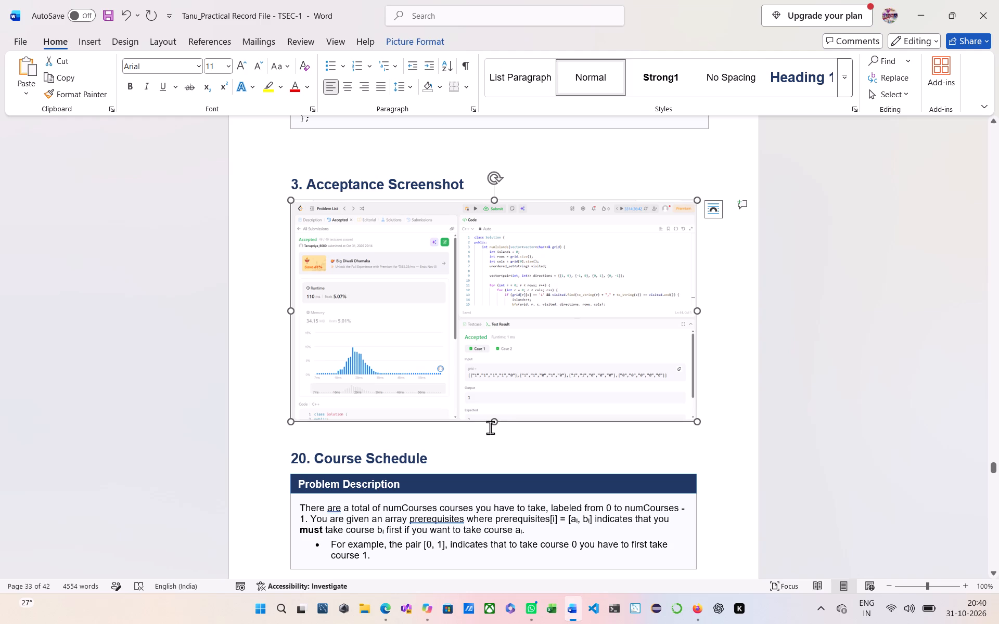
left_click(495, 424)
Slightly reduce the height of the Course Schedule acceptance screenshot on page 35.
scroll(496, 422, "down", 2)
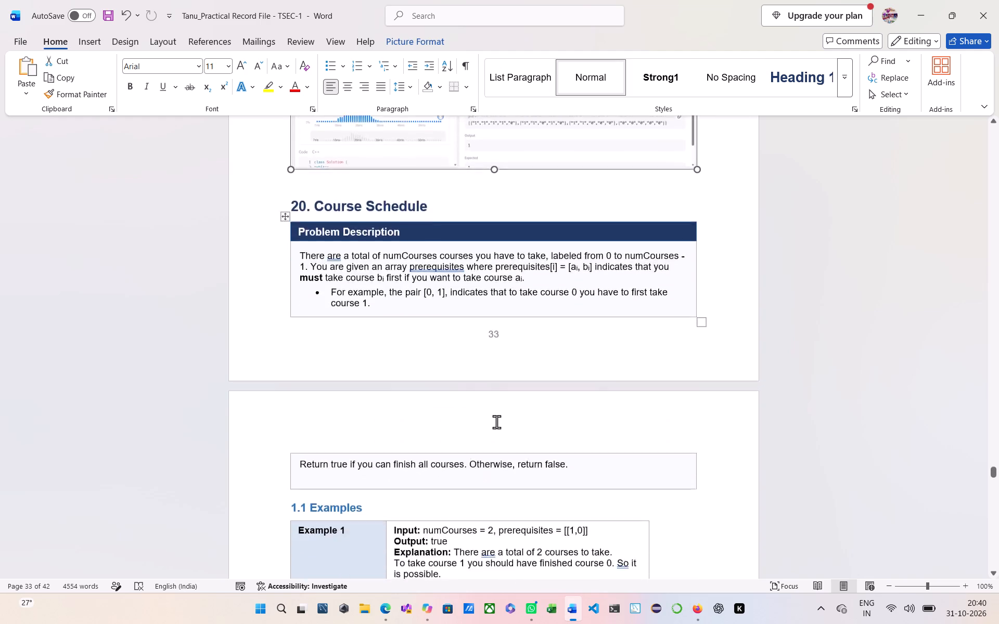
scroll(496, 422, "down", 4)
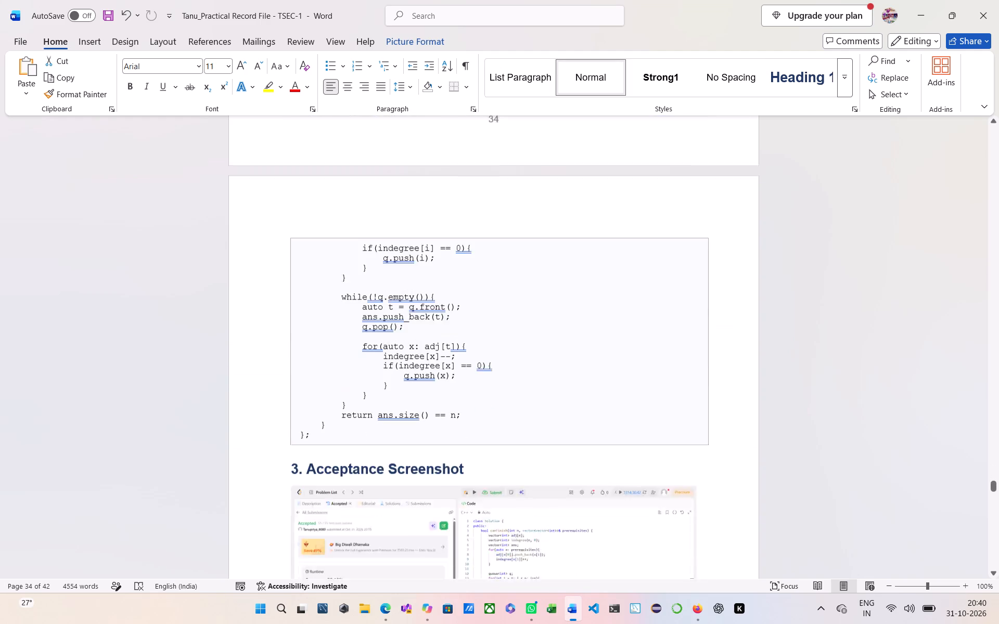
scroll(496, 422, "down", 2)
left_click(488, 411)
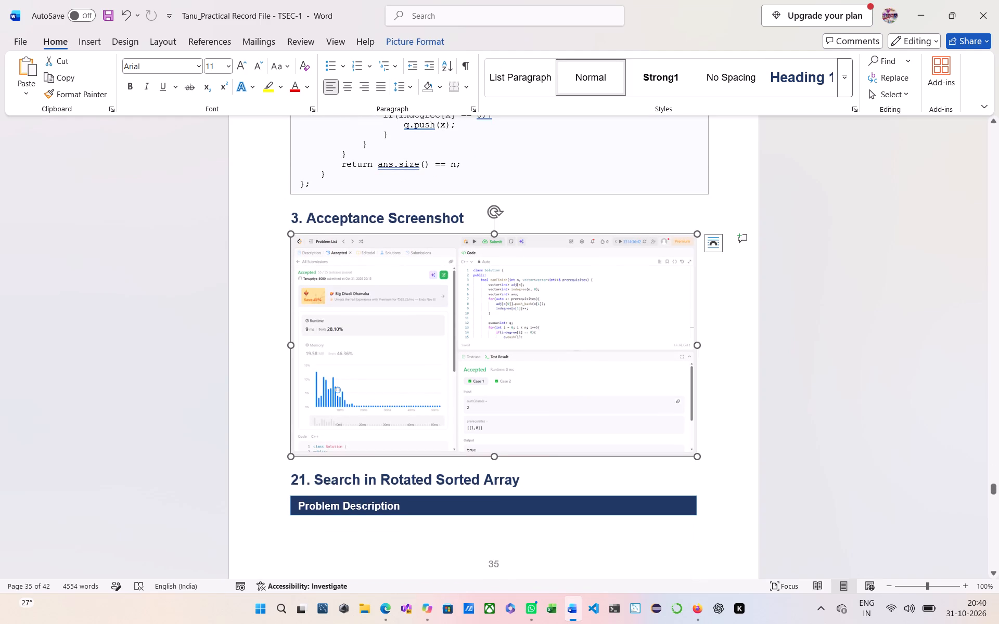
left_click_drag(496, 457, 498, 447)
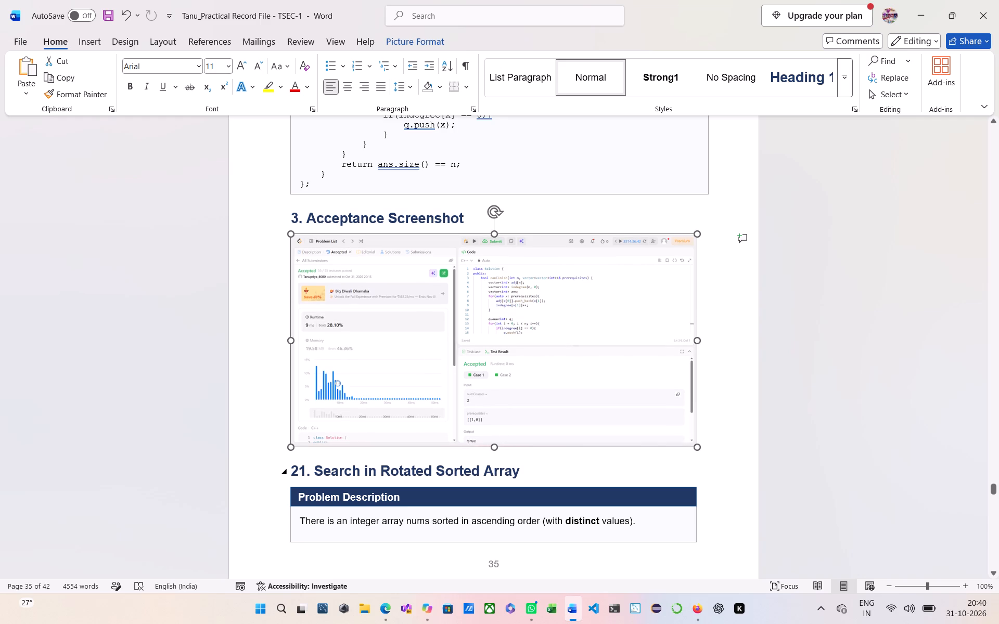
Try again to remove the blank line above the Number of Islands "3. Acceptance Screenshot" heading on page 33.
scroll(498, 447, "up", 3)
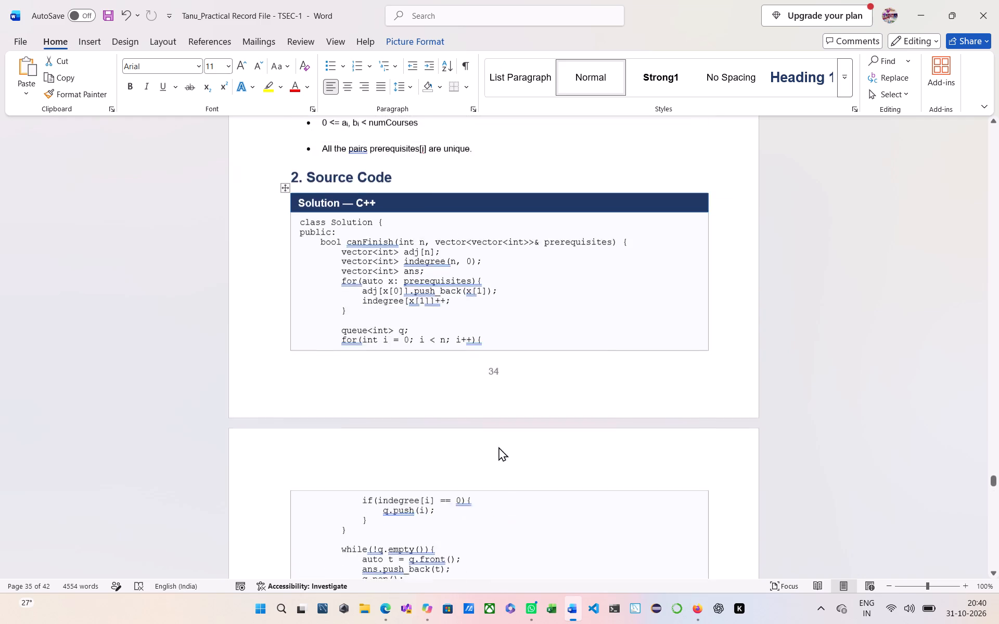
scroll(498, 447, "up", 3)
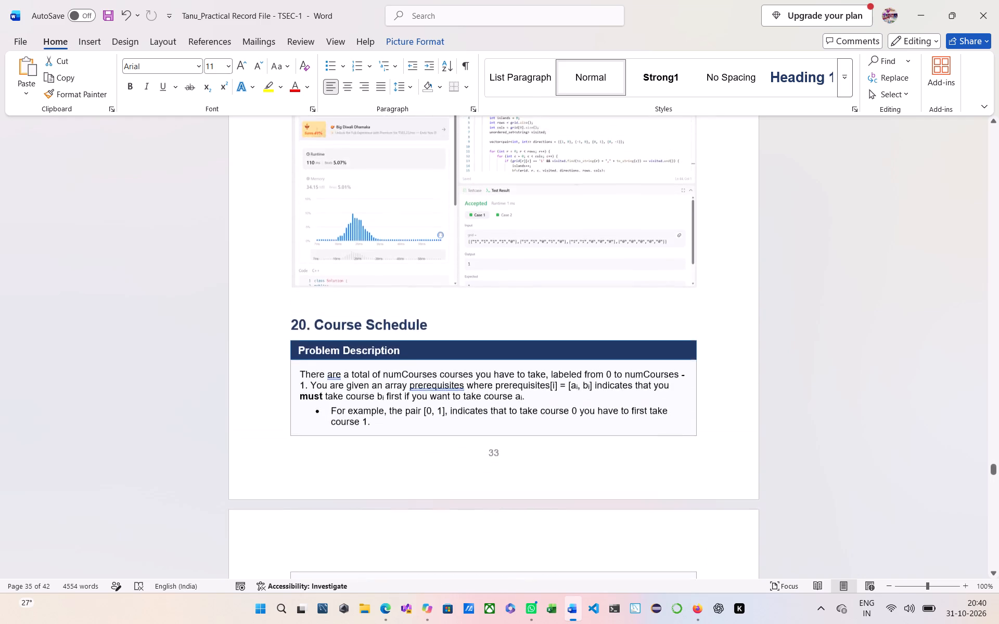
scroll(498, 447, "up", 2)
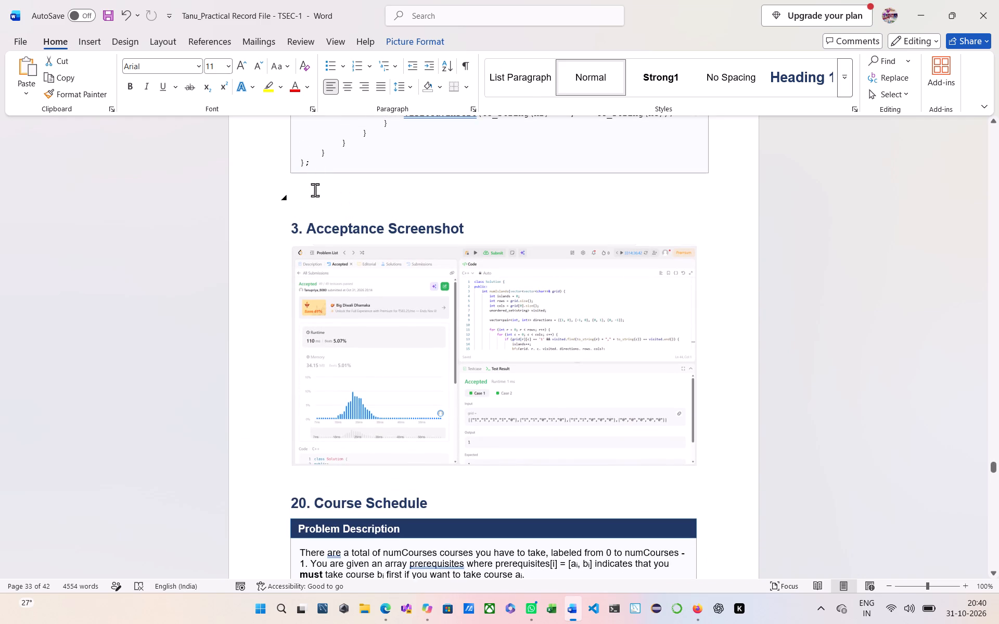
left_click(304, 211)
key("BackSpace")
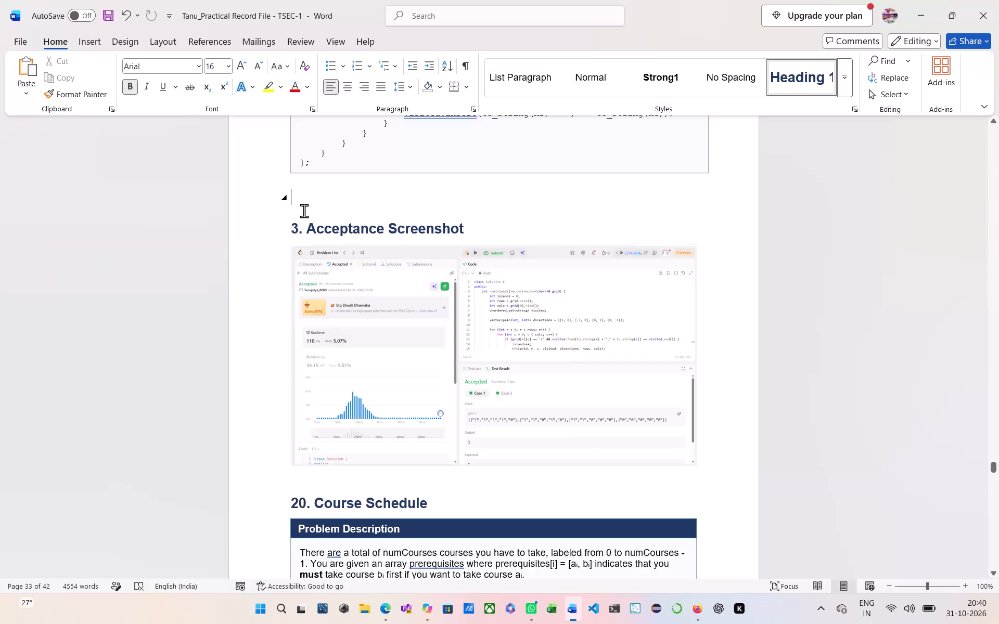
Remove the blank line above the "23. Permutations" heading on page 39.
scroll(402, 316, "down", 5)
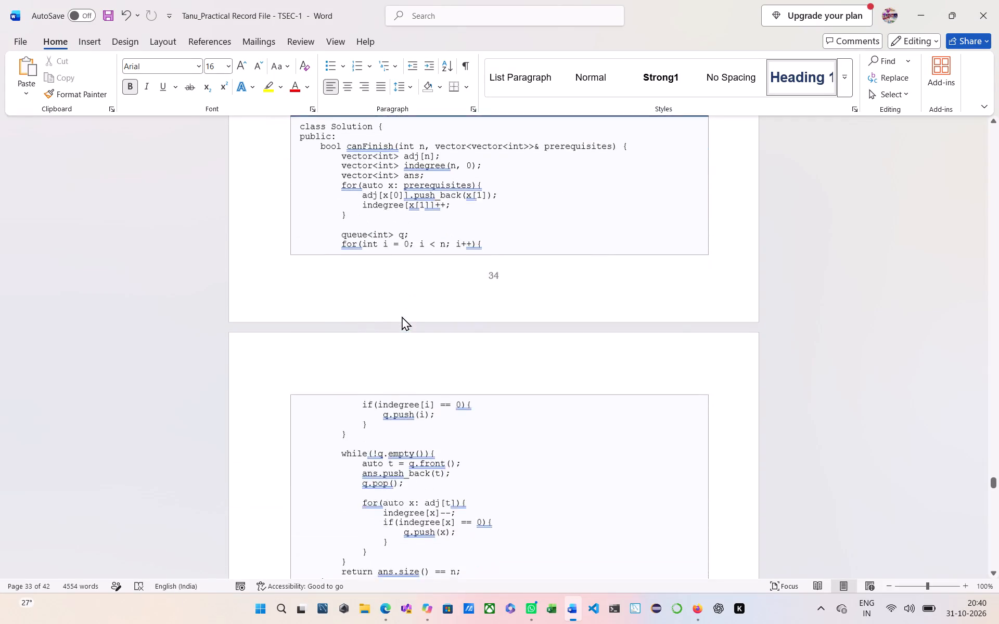
scroll(402, 316, "down", 6)
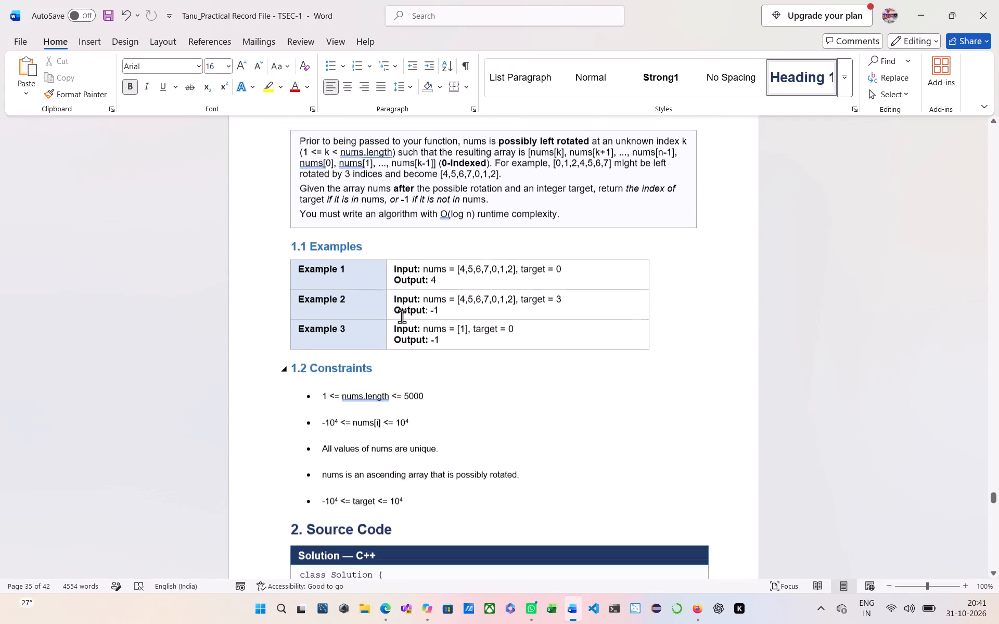
scroll(402, 316, "down", 4)
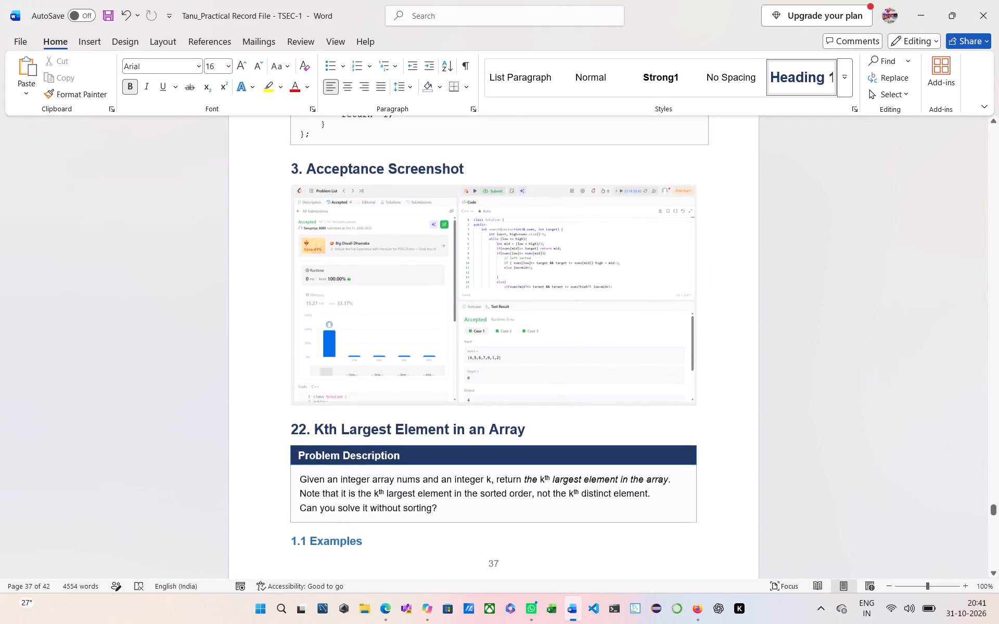
scroll(402, 316, "down", 4)
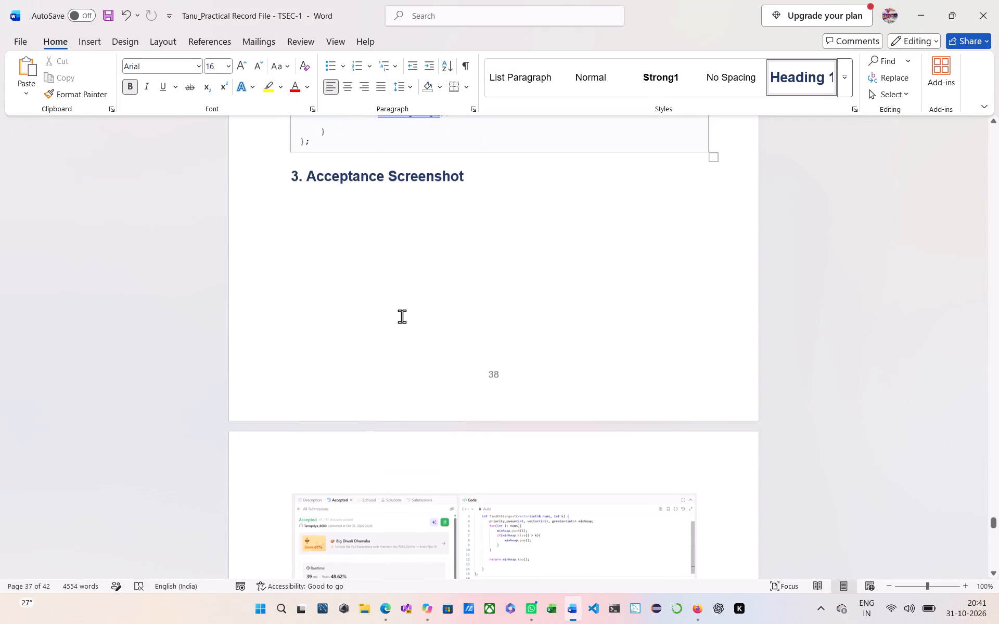
scroll(402, 316, "down", 3)
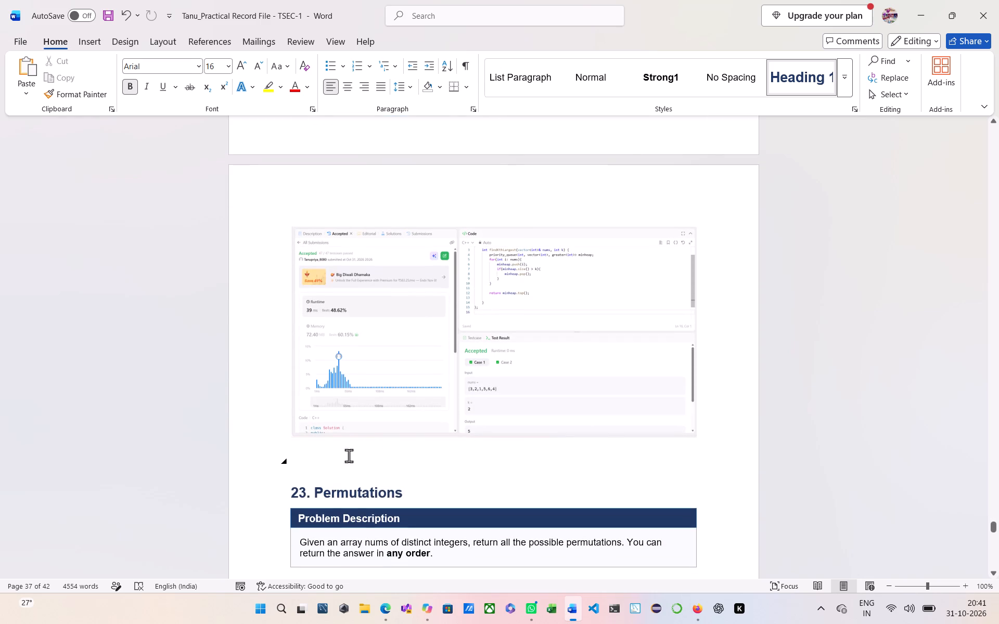
left_click(309, 469)
key("BackSpace")
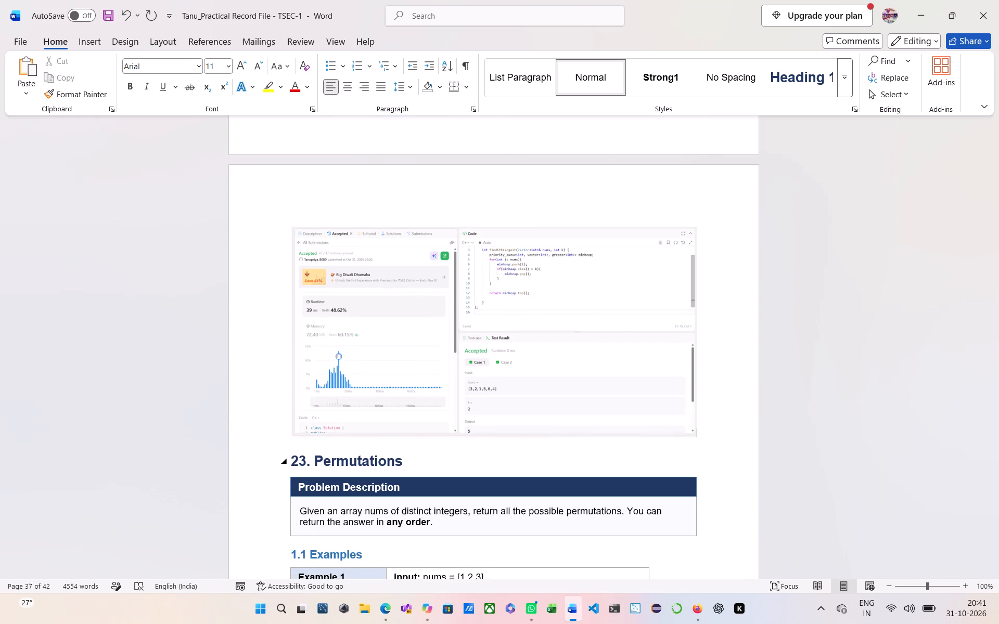
Reduce the height of the Kth Largest Element acceptance screenshot until it fits beneath its heading on page 38.
left_click(394, 385)
left_click_drag(494, 438, 501, 422)
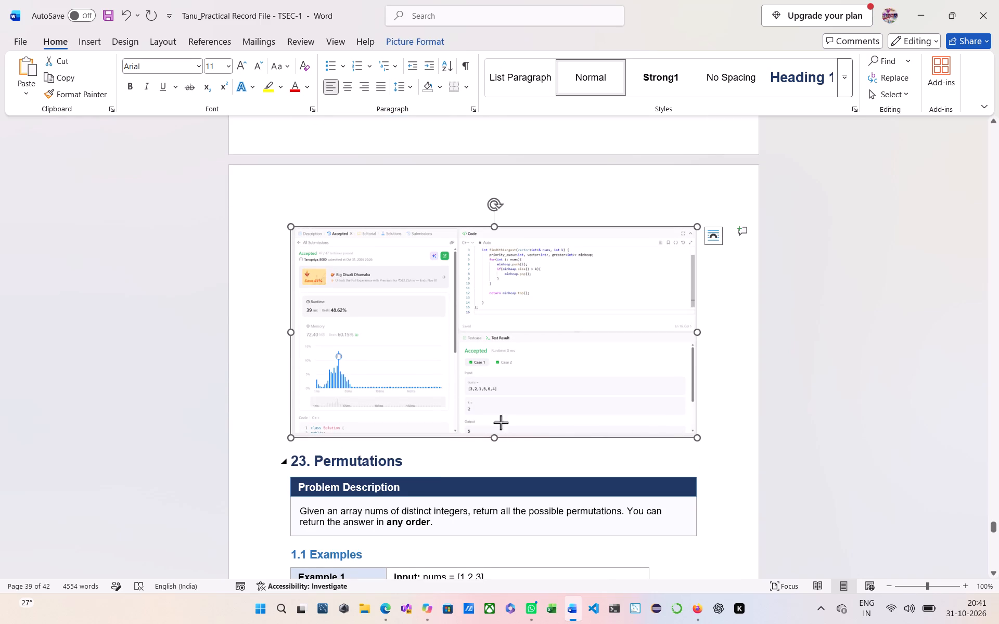
left_click_drag(501, 422, 509, 402)
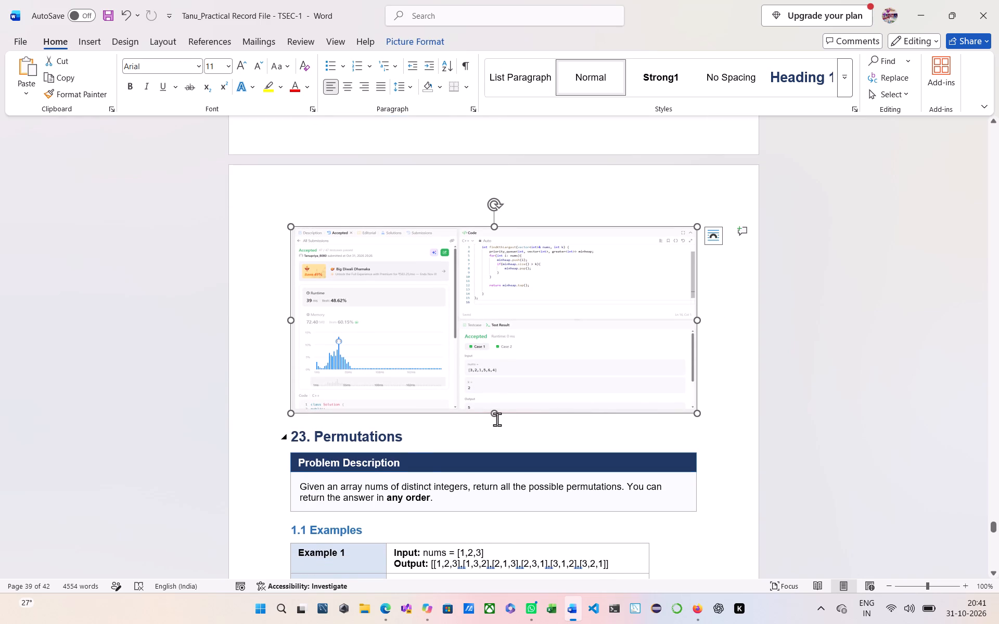
left_click_drag(495, 416, 502, 387)
Slightly reduce the height of the Search in Rotated Sorted Array acceptance screenshot on page 37.
scroll(502, 387, "up", 2)
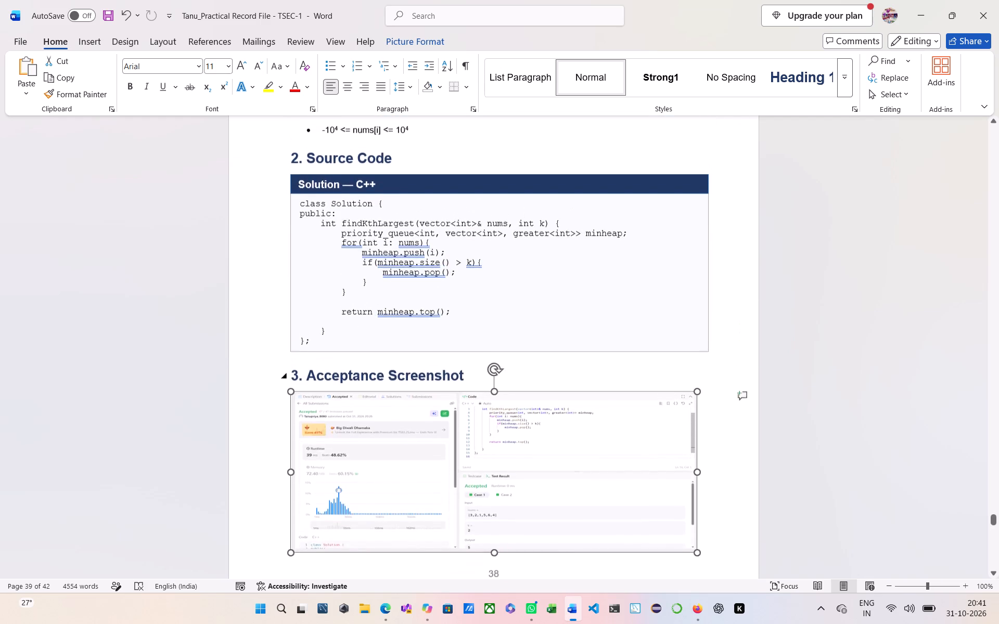
scroll(502, 387, "up", 4)
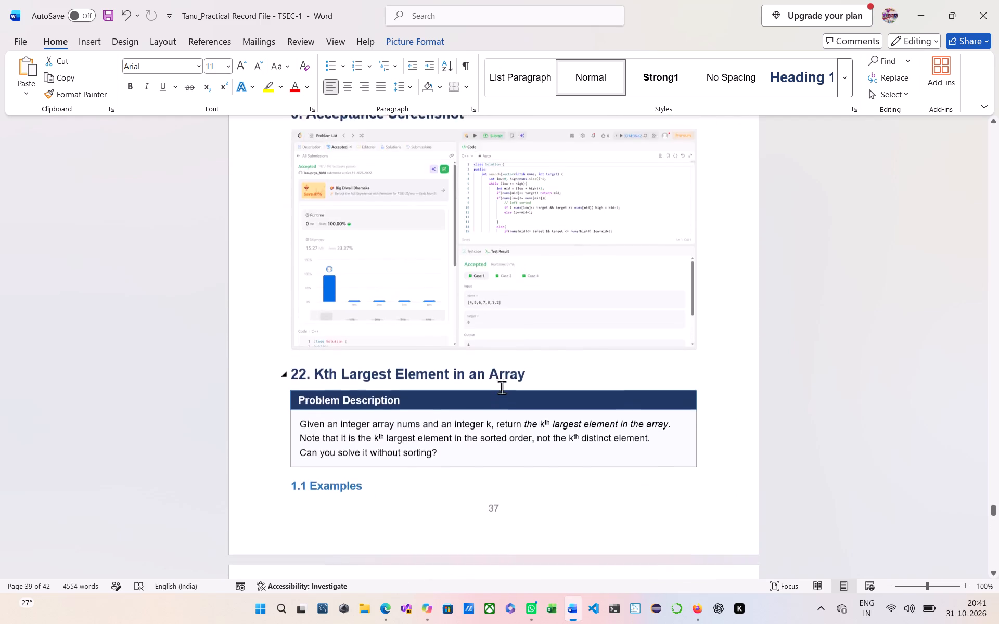
scroll(502, 387, "up", 1)
left_click(483, 396)
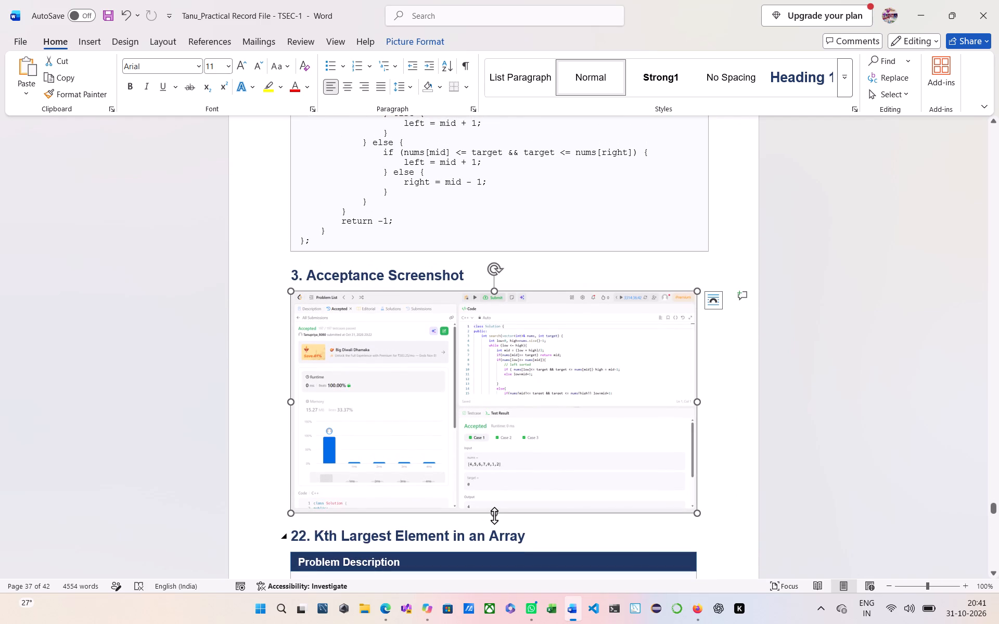
left_click_drag(494, 515, 496, 485)
Slightly reduce the height of the Permutations acceptance screenshot on page 40, above the "24. Coin Change" heading.
scroll(496, 485, "down", 1)
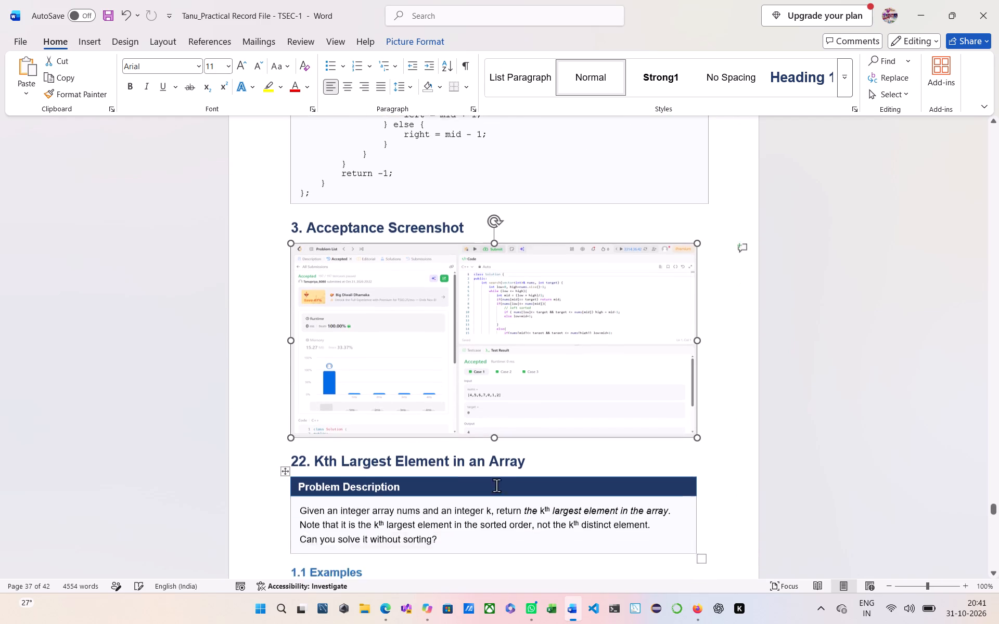
scroll(496, 485, "down", 3)
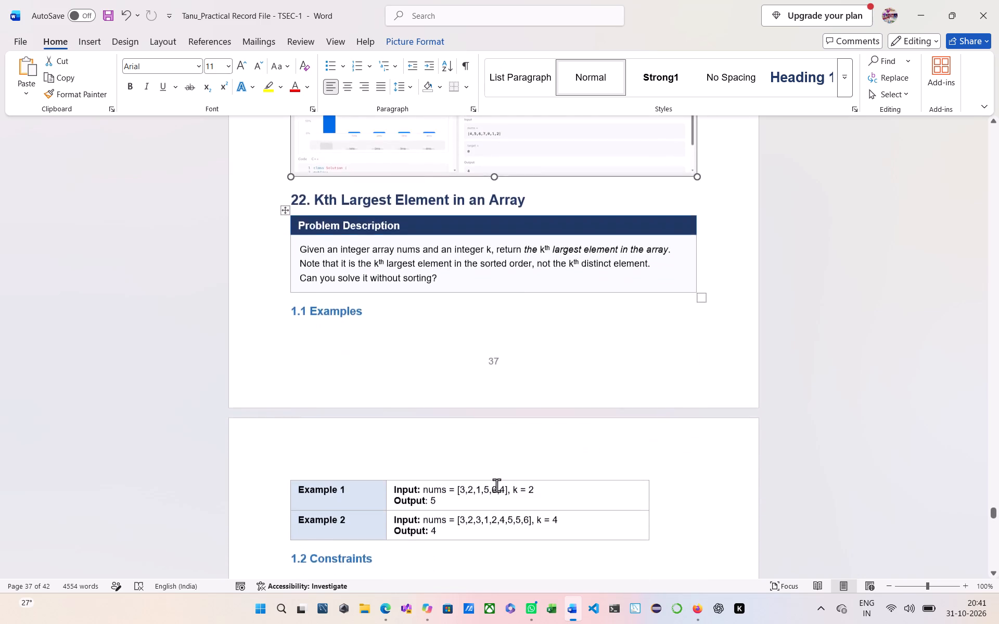
scroll(496, 485, "down", 3)
left_click(492, 398)
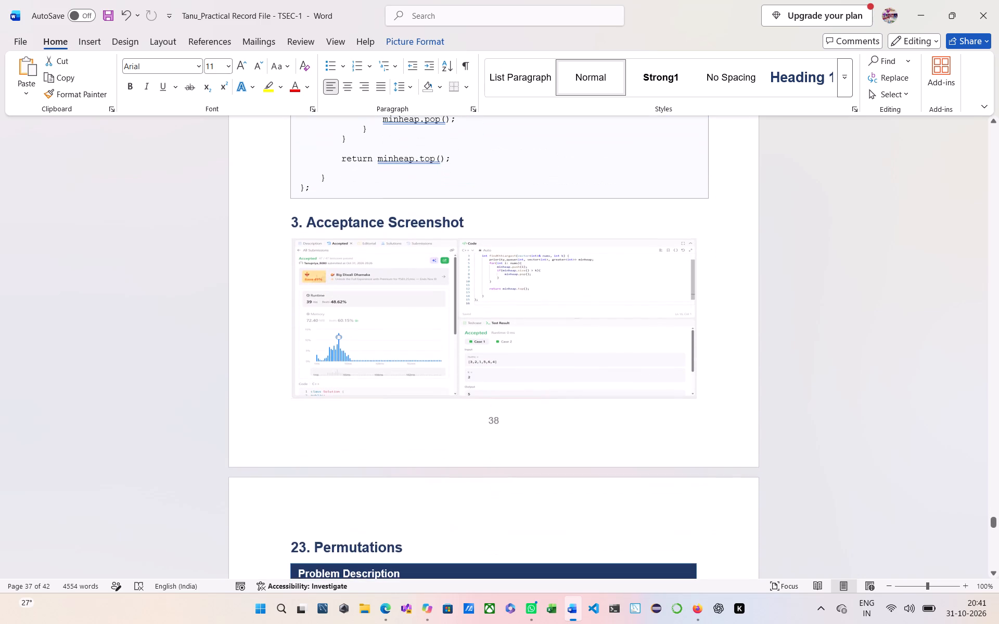
scroll(492, 398, "down", 4)
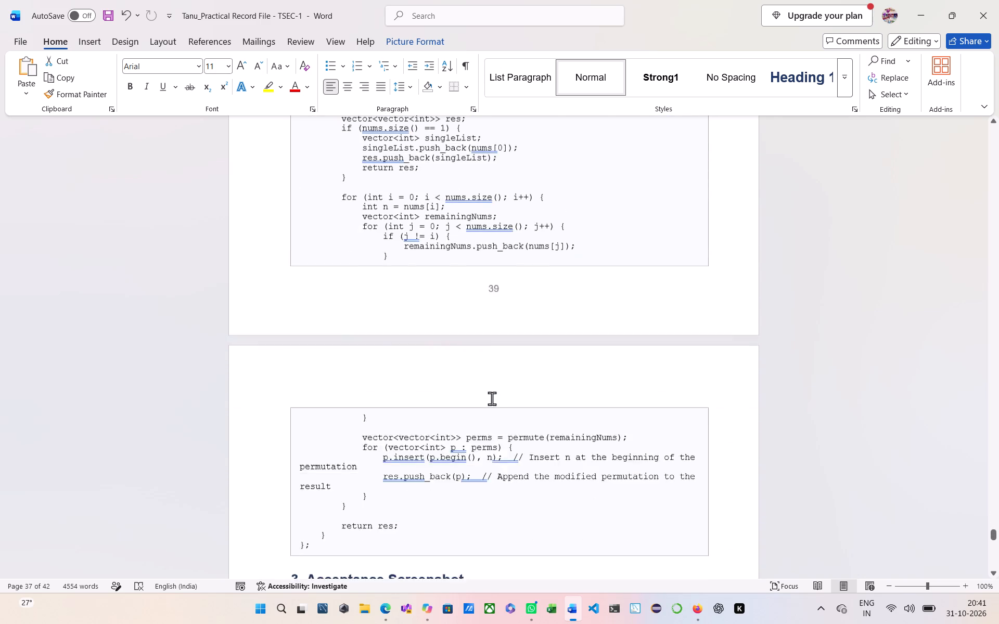
scroll(492, 398, "down", 3)
left_click(496, 307)
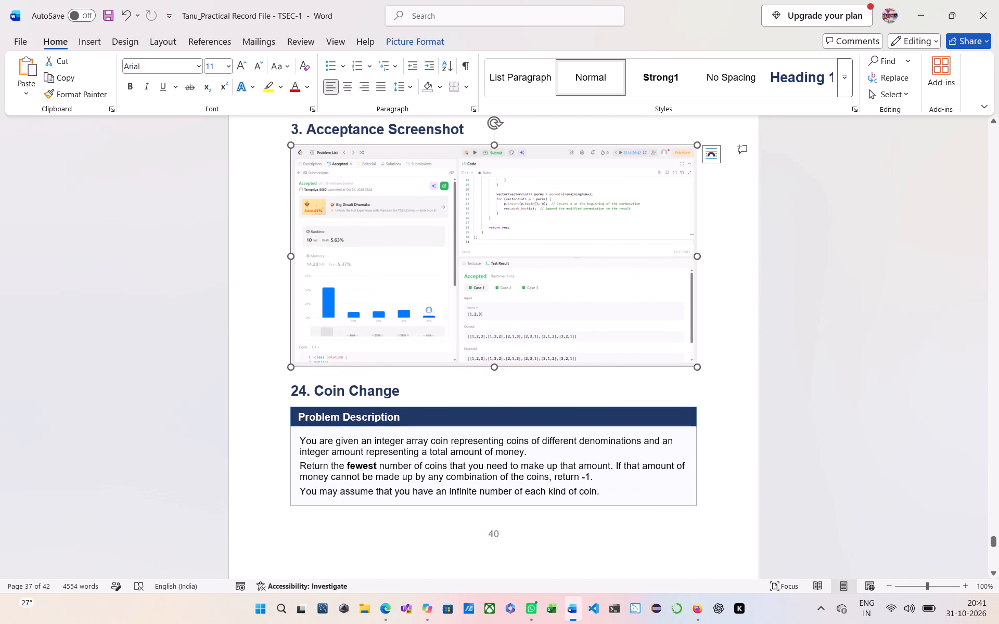
left_click_drag(497, 368, 503, 338)
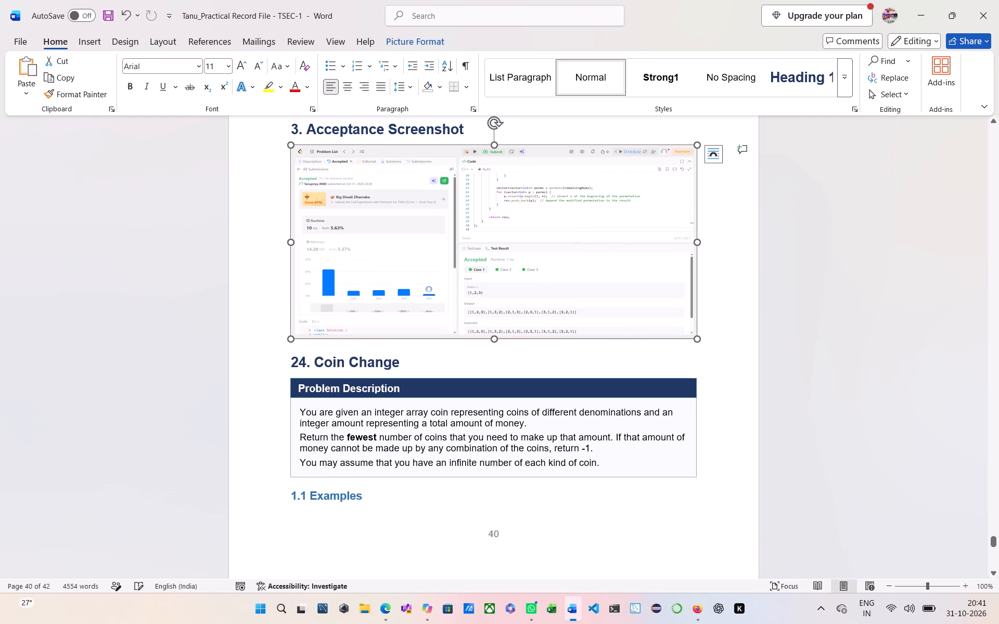
Examine how the Coin Change "3. Acceptance Screenshot" heading and its screenshot are placed across pages 41 and 42.
scroll(503, 338, "down", 7)
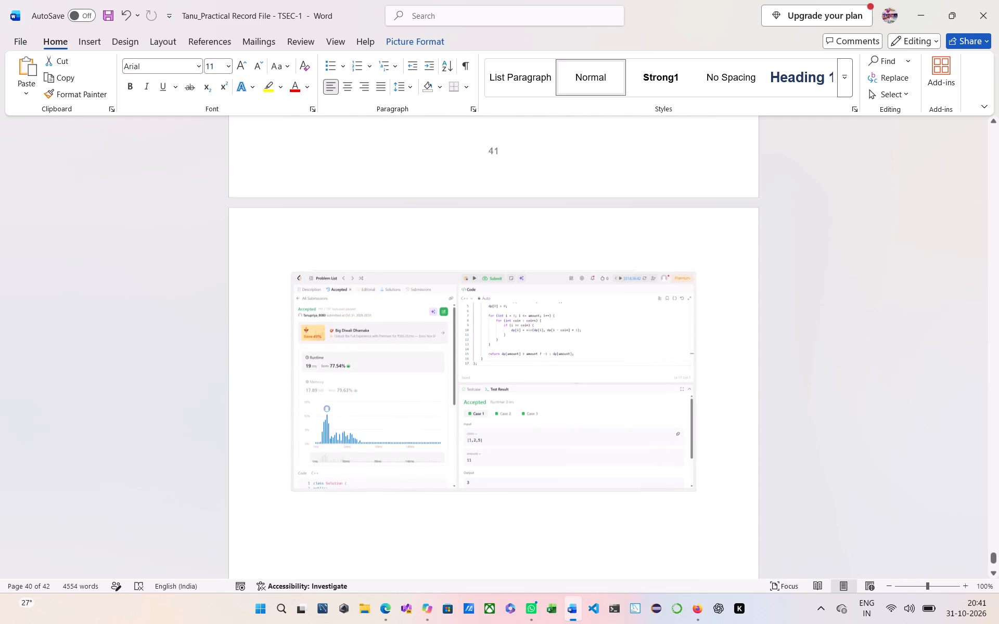
scroll(503, 338, "down", 6)
scroll(503, 338, "up", 2)
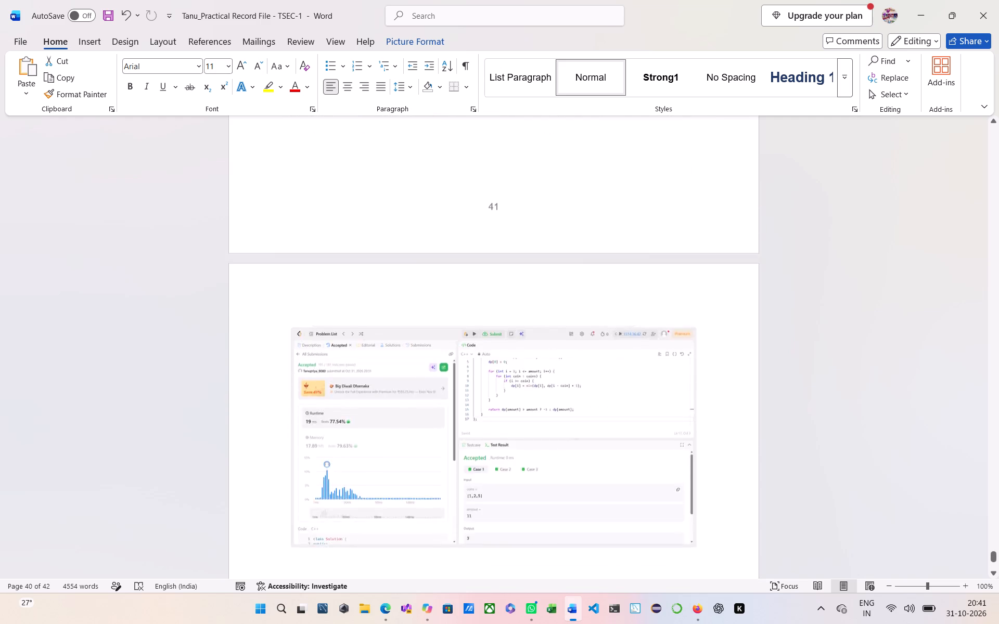
scroll(503, 338, "up", 1)
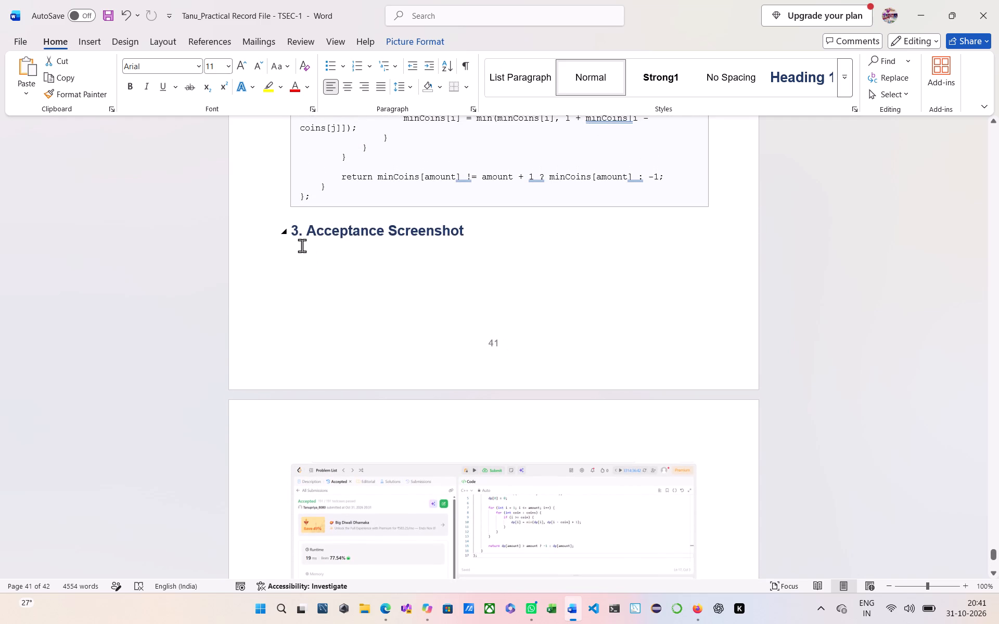
left_click(291, 228)
scroll(422, 256, "down", 8)
scroll(422, 256, "up", 2)
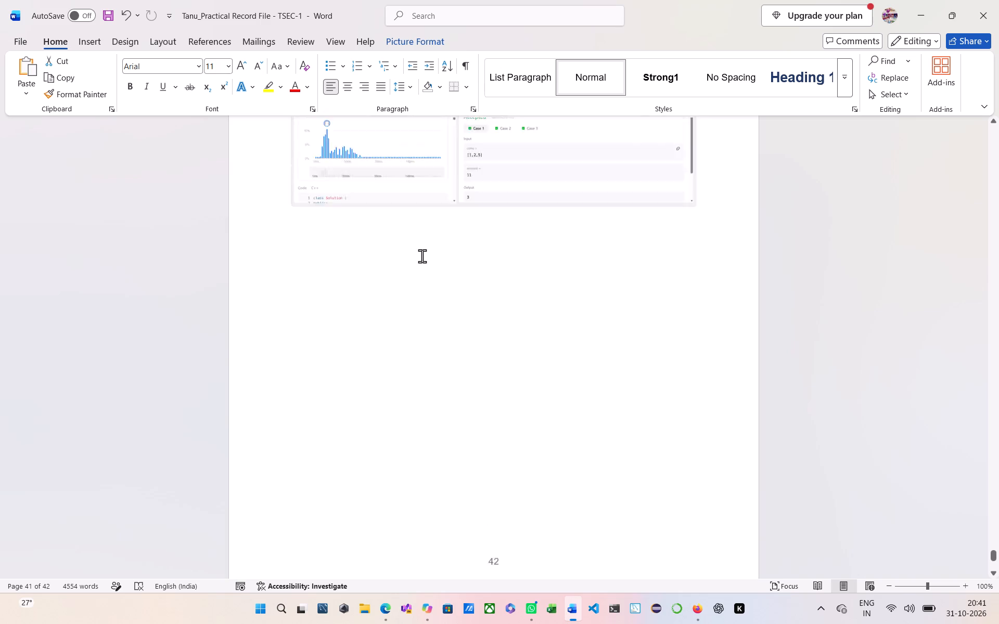
Check the Index Page's page numbers against the actual start pages of the first five problems.
scroll(422, 256, "up", 17)
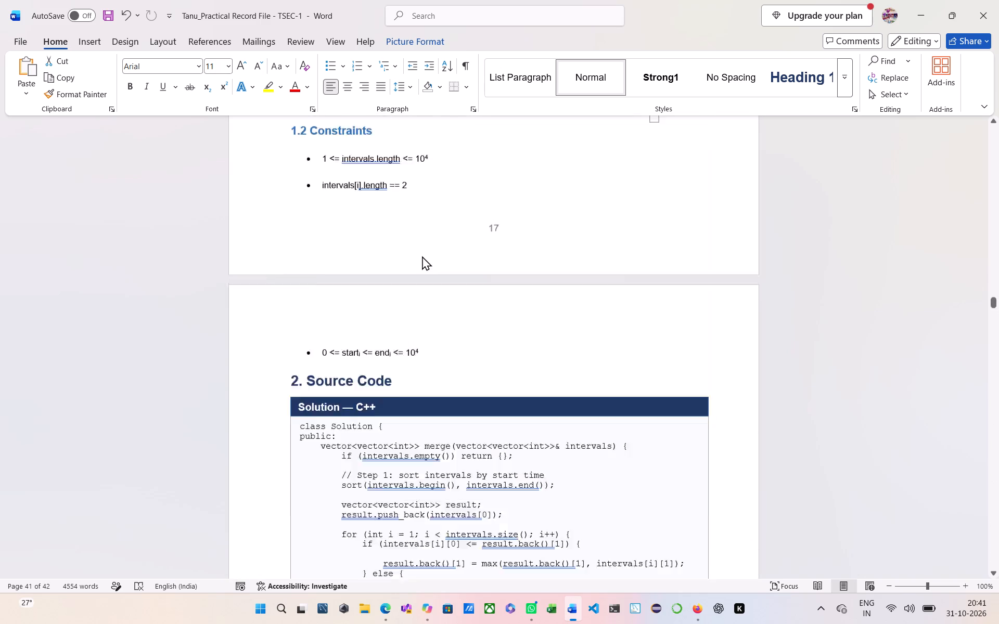
scroll(422, 256, "up", 12)
scroll(422, 256, "down", 1)
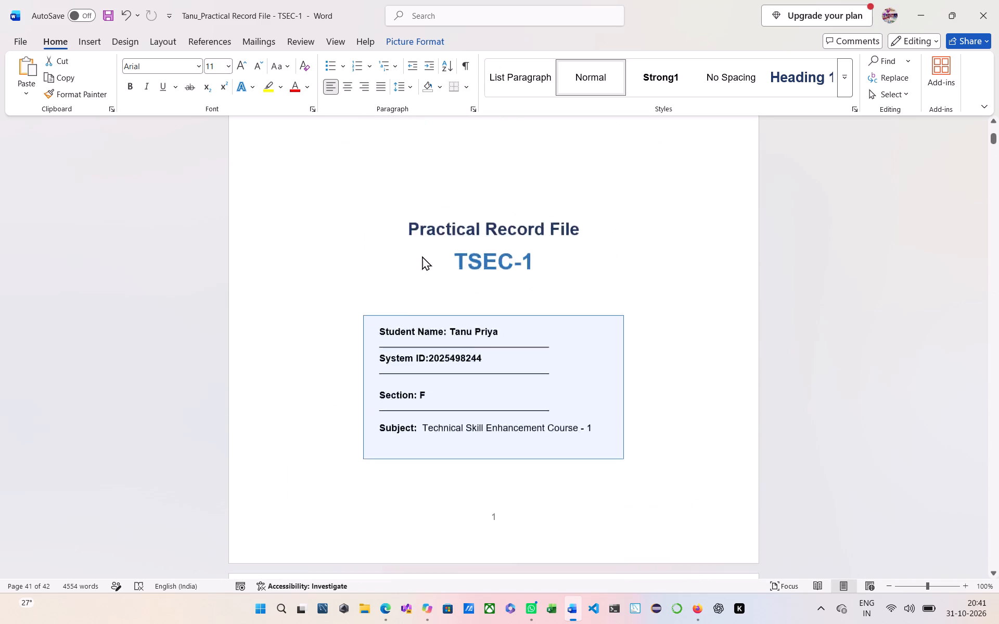
scroll(422, 256, "down", 5)
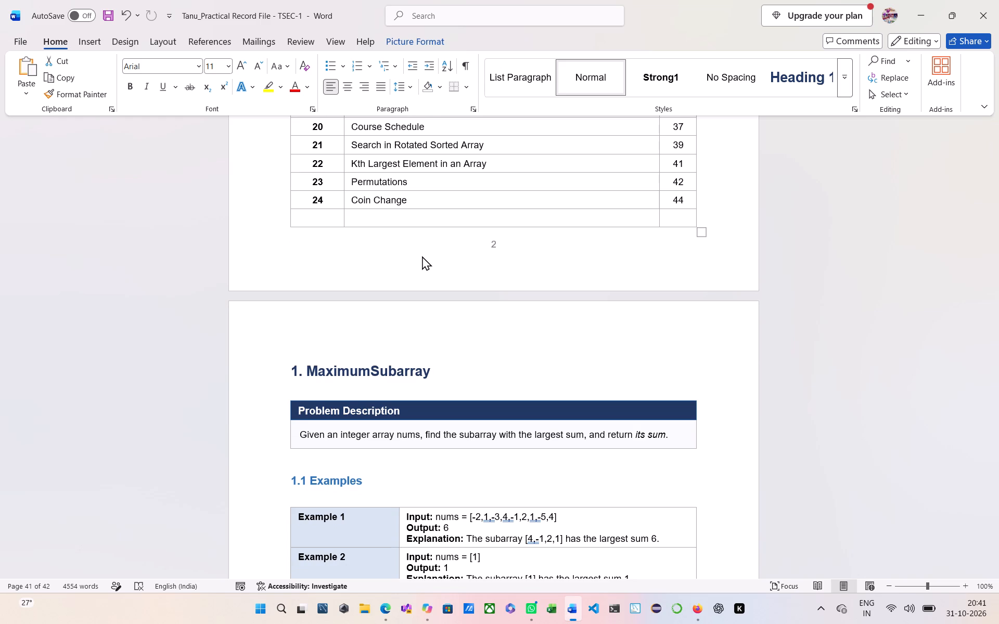
scroll(422, 256, "down", 5)
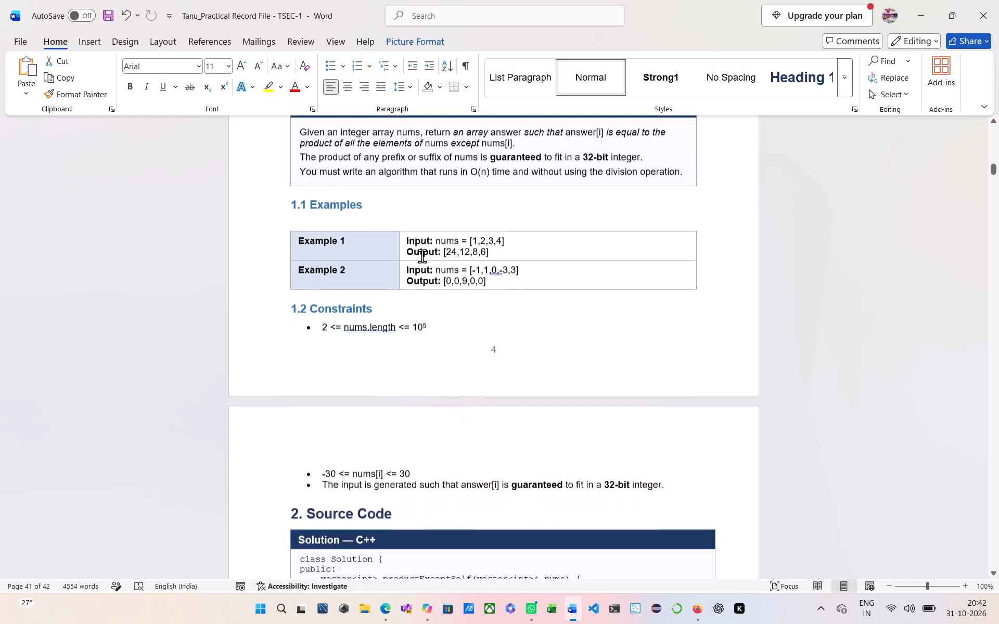
scroll(422, 256, "down", 9)
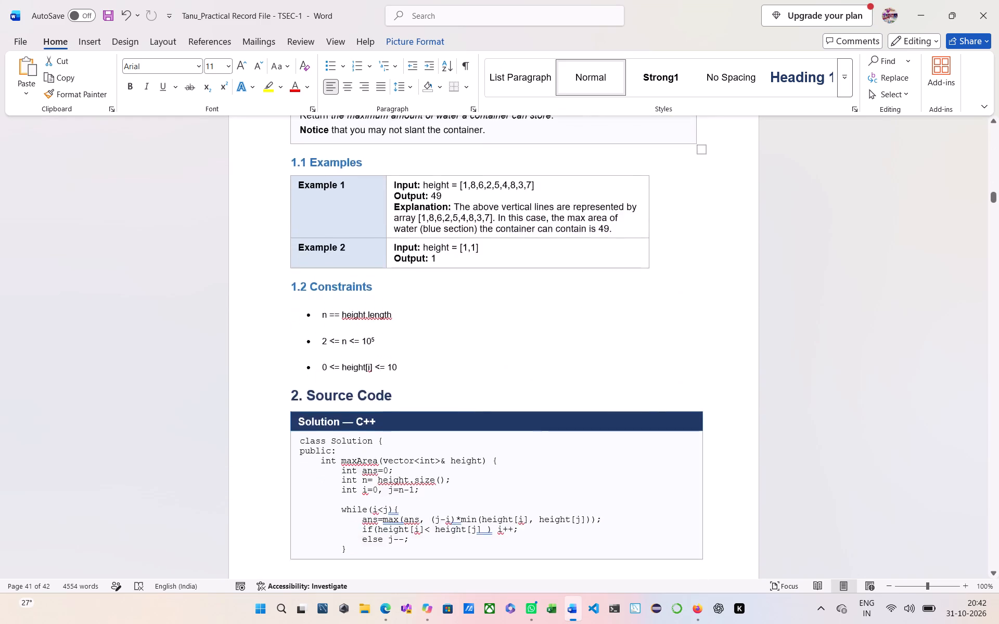
scroll(422, 256, "down", 4)
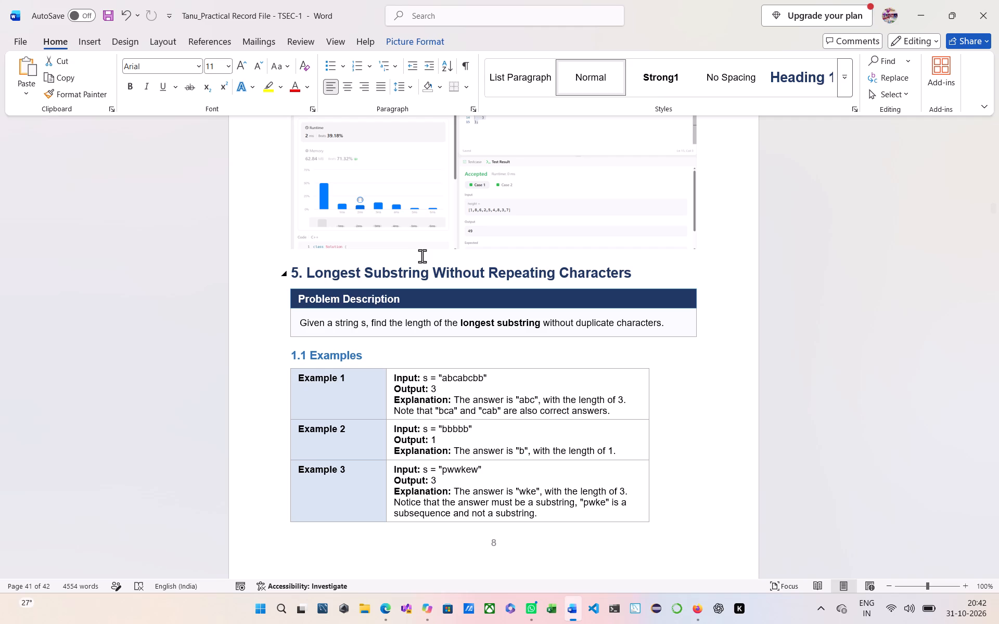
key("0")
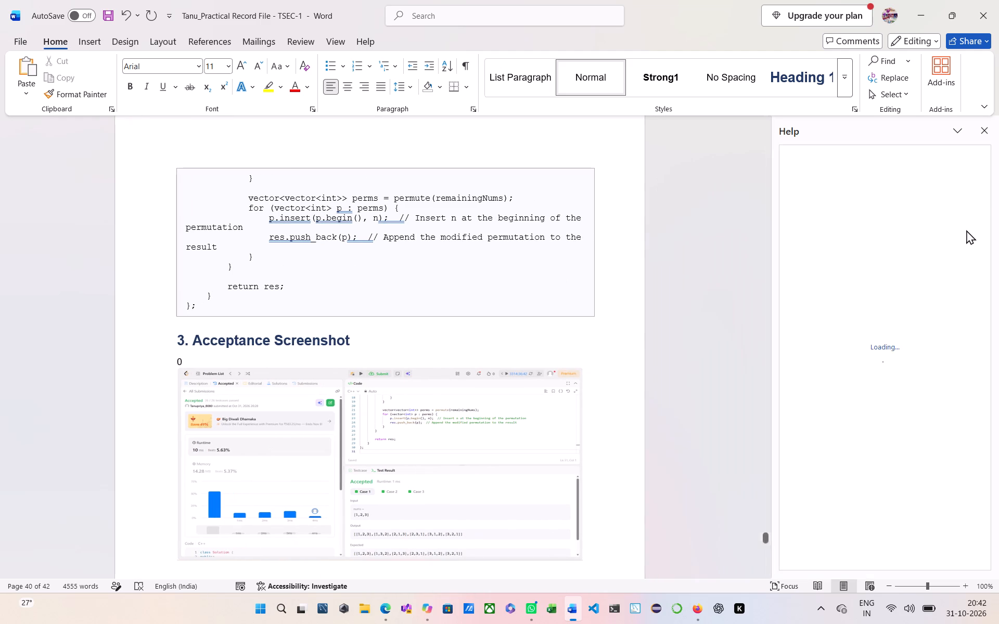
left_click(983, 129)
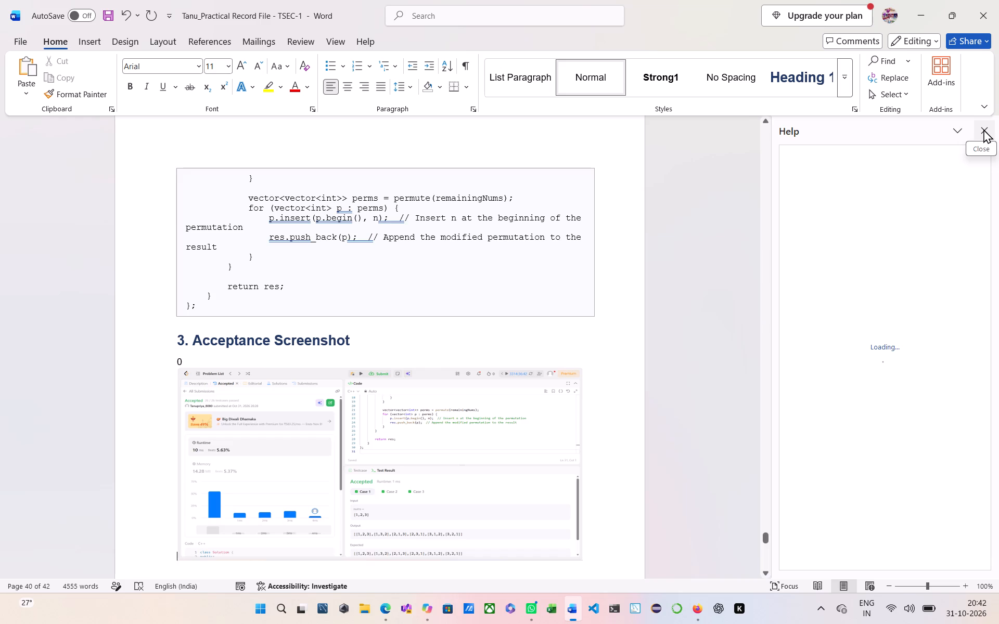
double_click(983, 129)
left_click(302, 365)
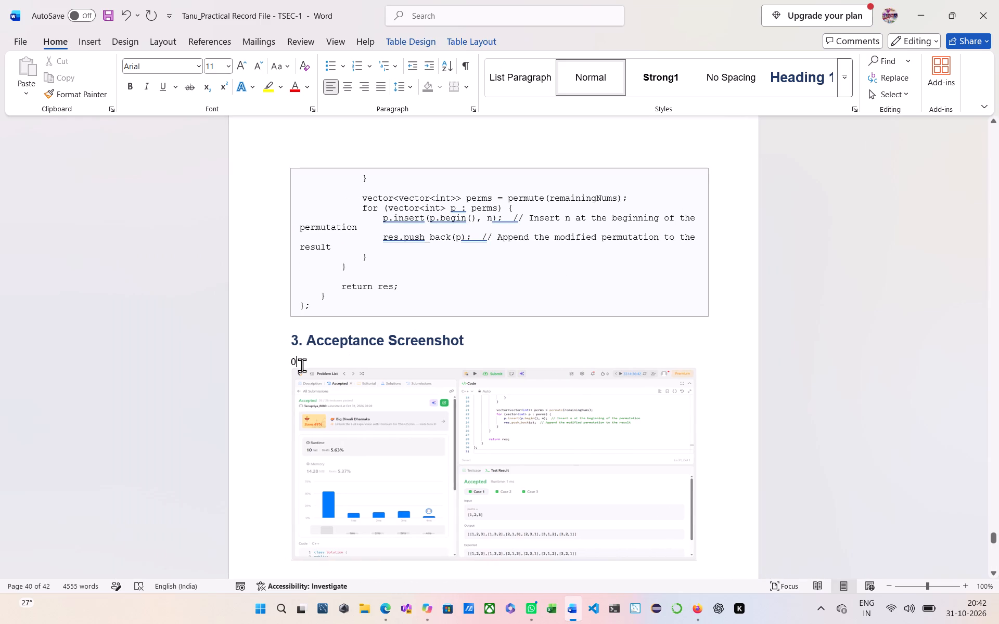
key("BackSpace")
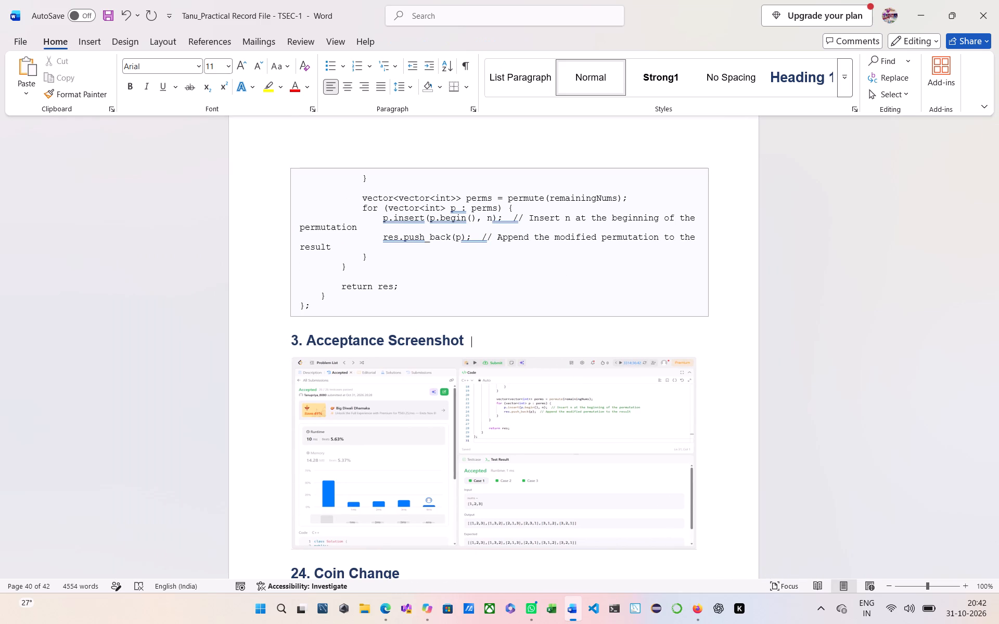
Return to the Index Page and review the page numbers listed for the problems.
scroll(302, 365, "up", 20)
scroll(302, 365, "up", 5)
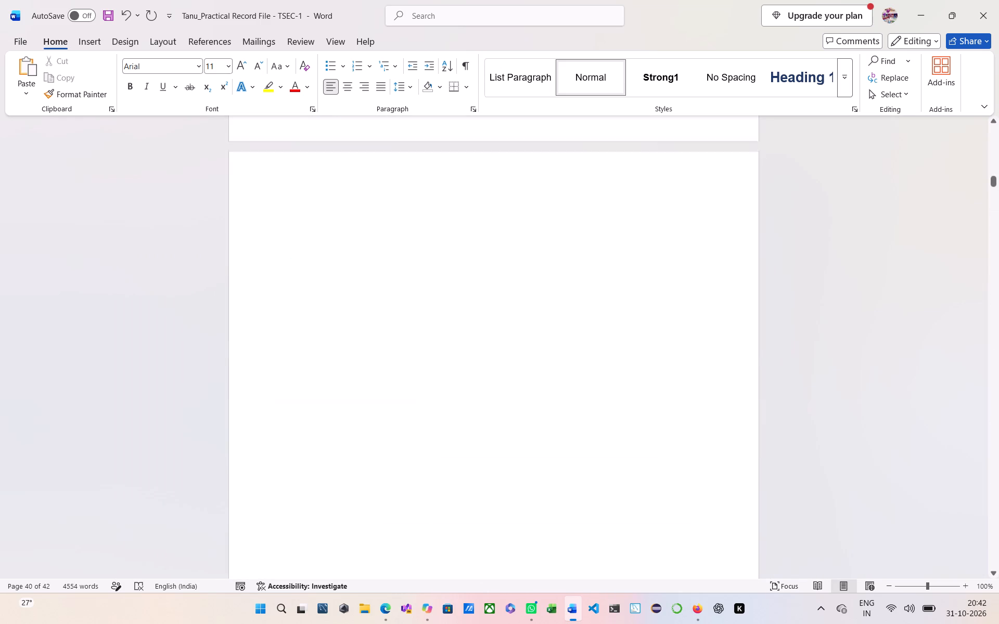
scroll(302, 365, "up", 13)
scroll(302, 365, "down", 1)
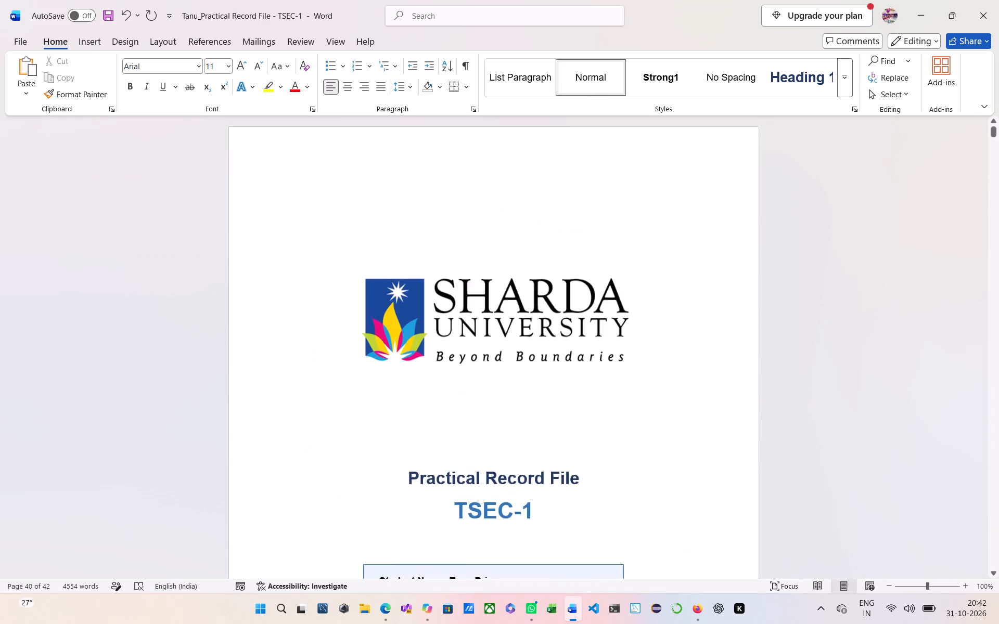
scroll(302, 365, "down", 5)
scroll(302, 365, "up", 1)
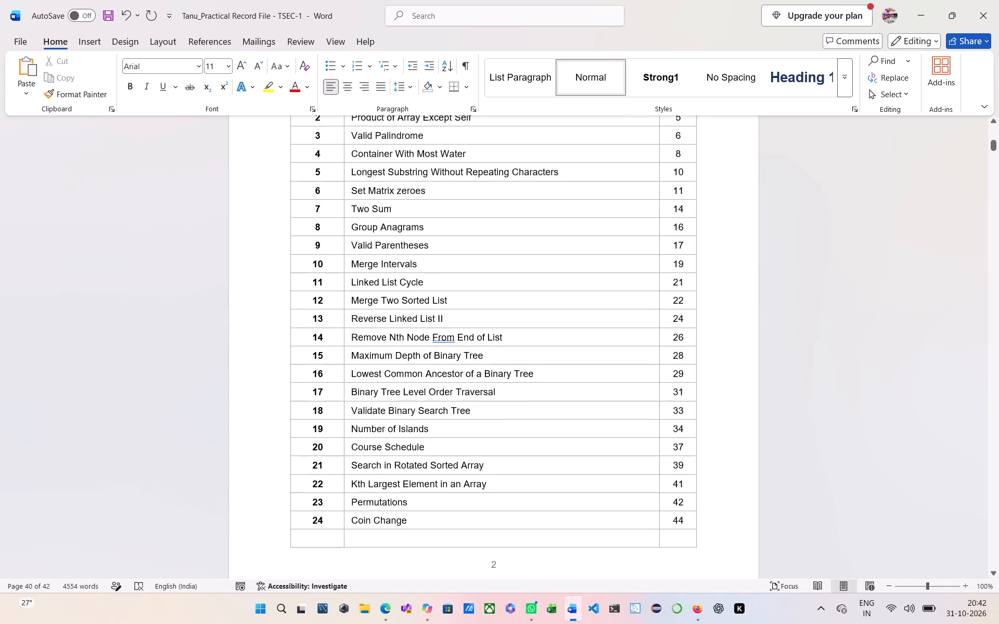
scroll(302, 365, "up", 1)
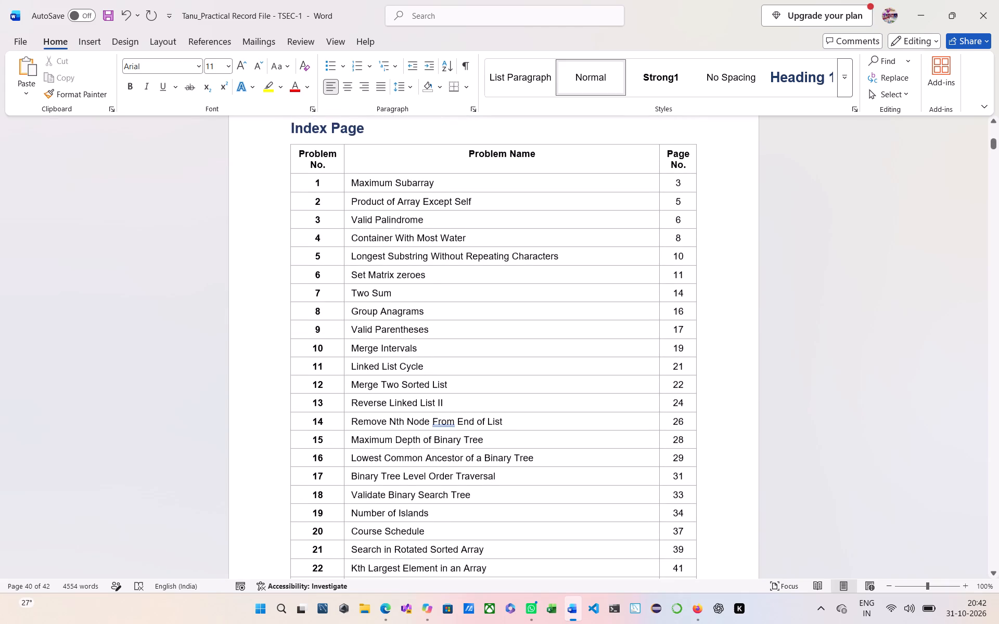
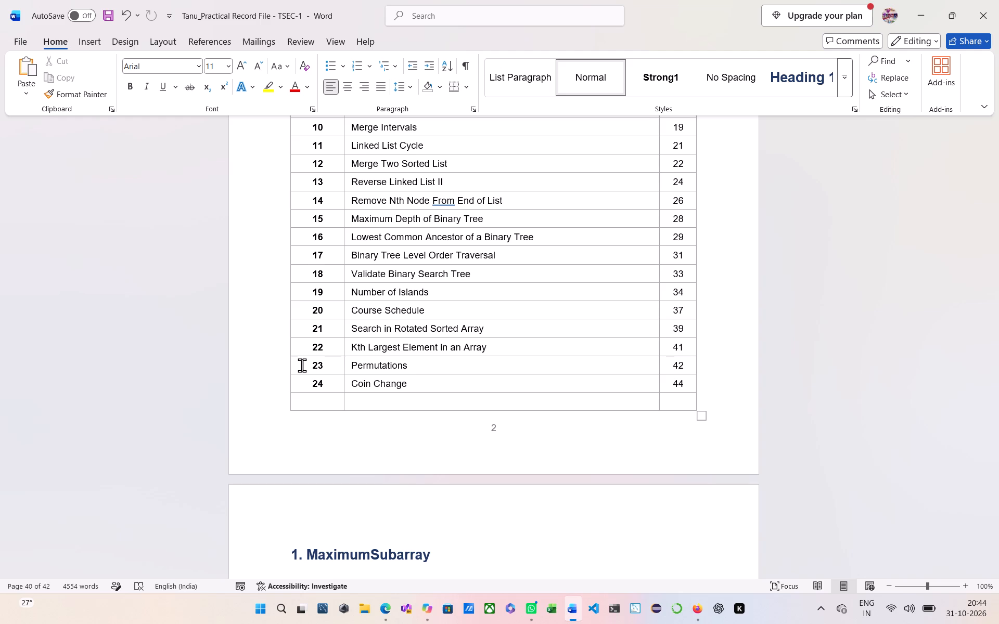
Review the page layout and start pages of the MaximumSubarray and Product of Array Except Self sections.
scroll(302, 365, "down", 4)
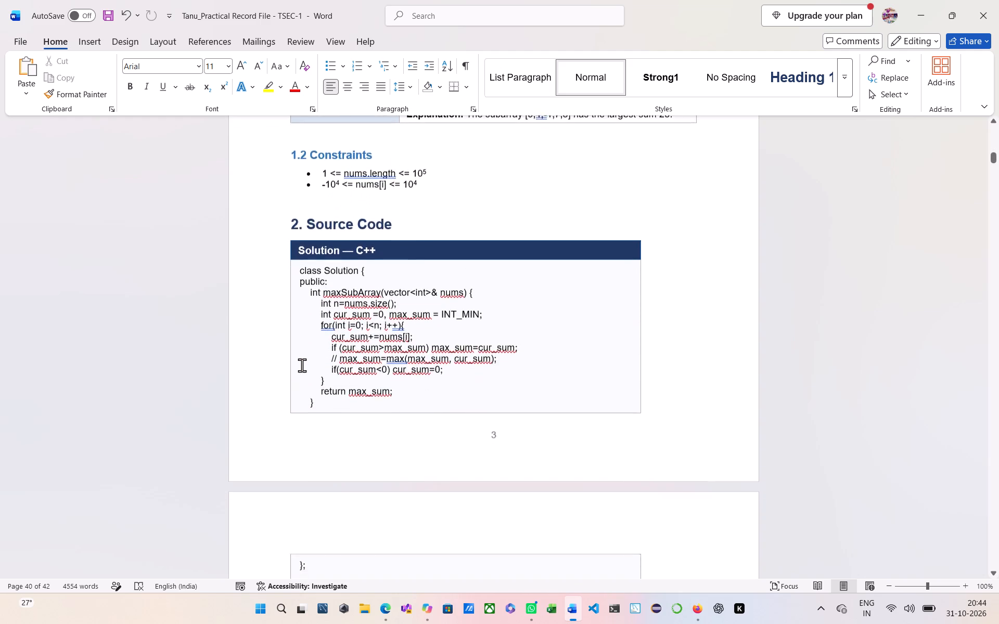
scroll(302, 365, "down", 3)
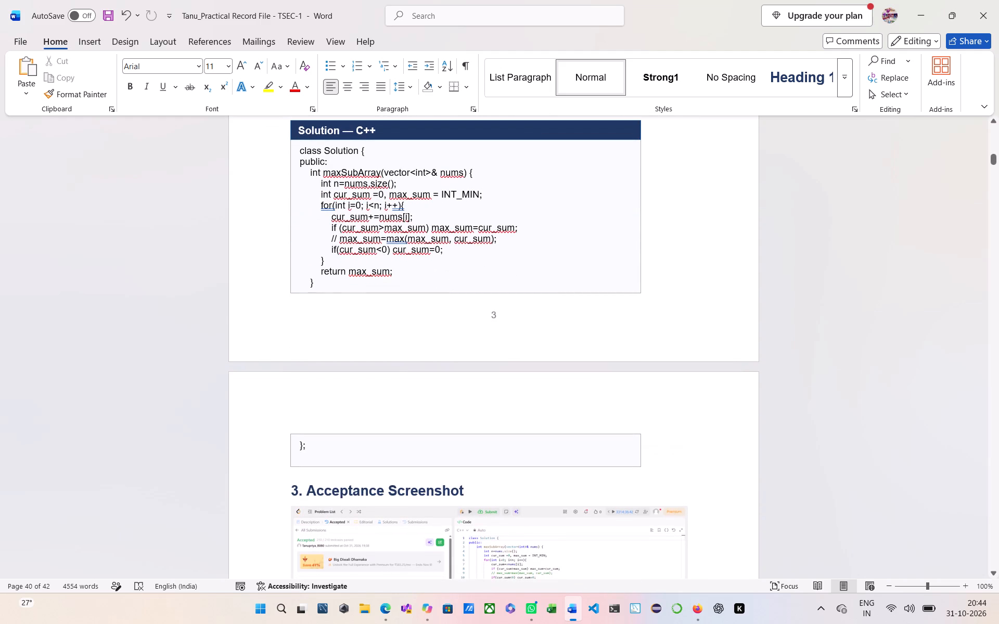
scroll(302, 365, "down", 5)
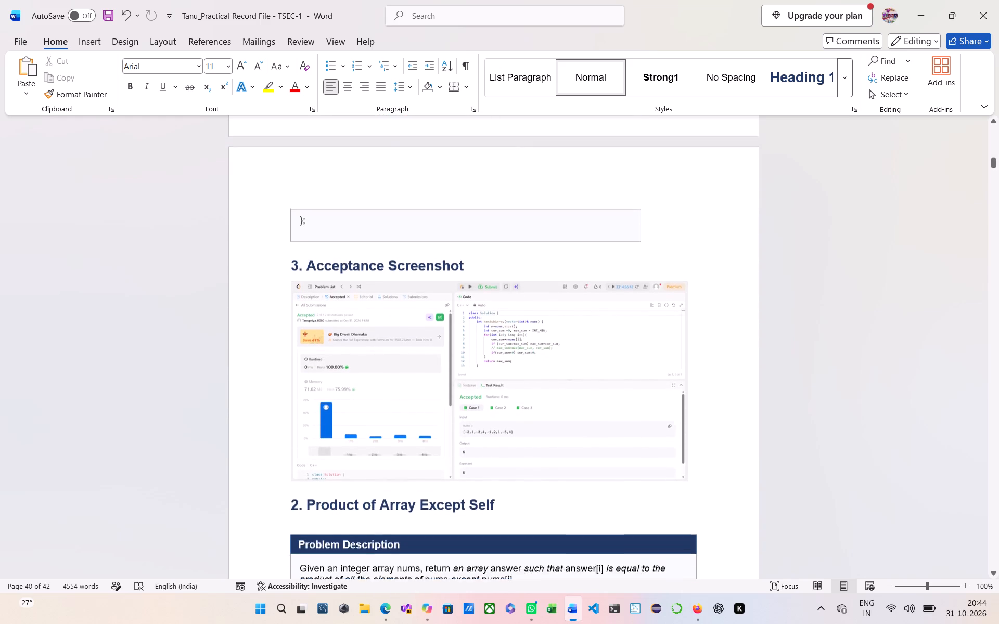
scroll(302, 365, "down", 3)
scroll(302, 365, "left", 1)
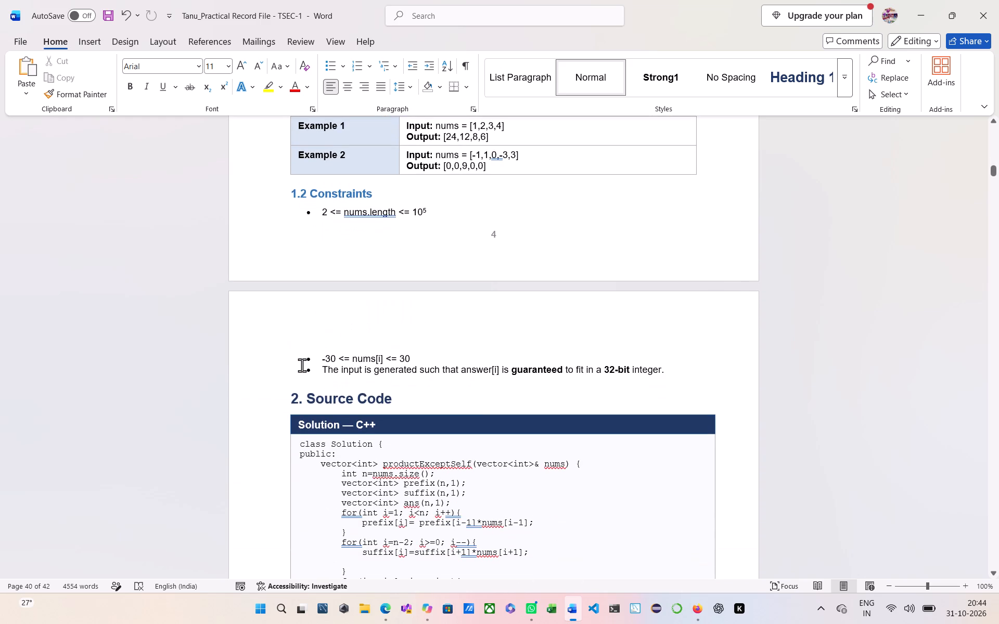
scroll(302, 365, "left", 1)
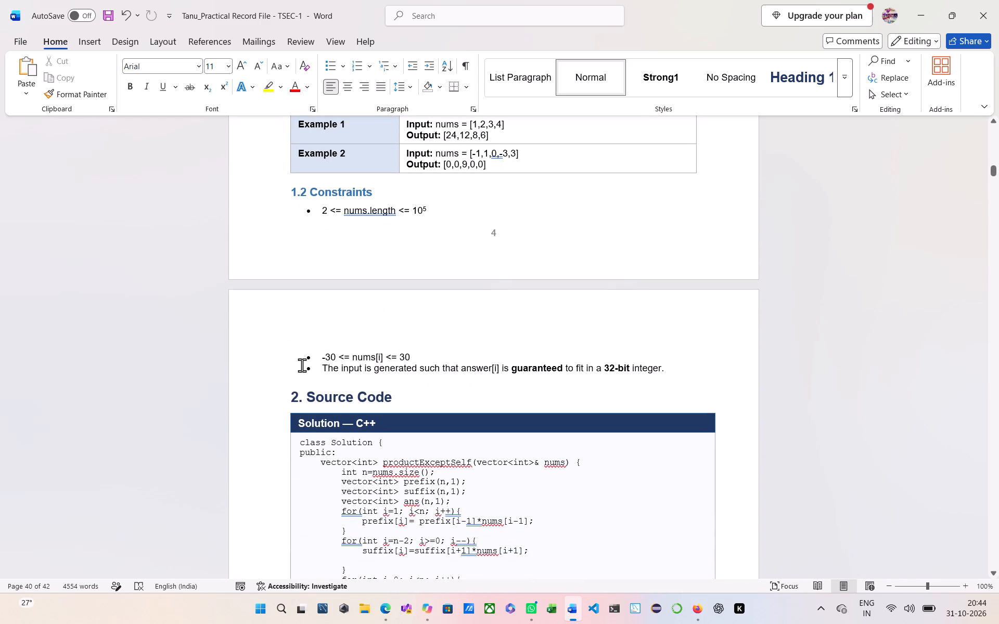
scroll(302, 365, "left", 1)
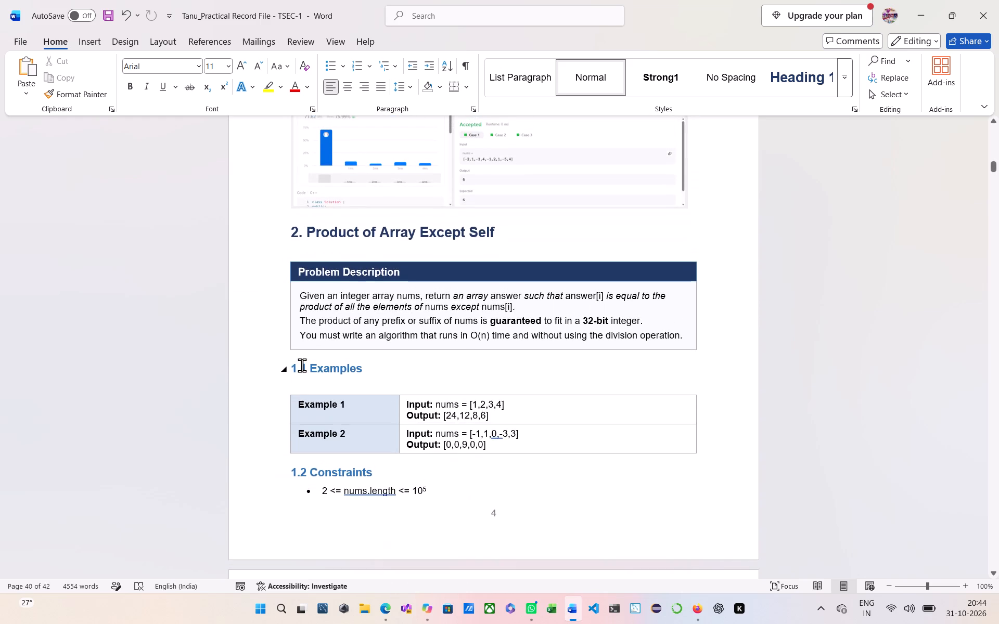
scroll(302, 365, "up", 1)
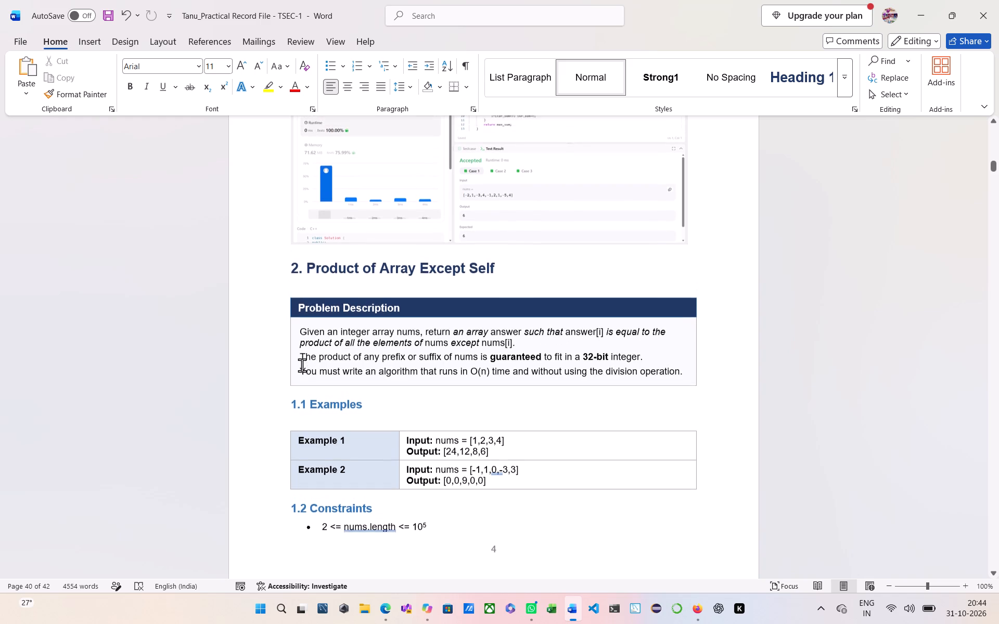
scroll(302, 365, "up", 1)
scroll(302, 365, "down", 2)
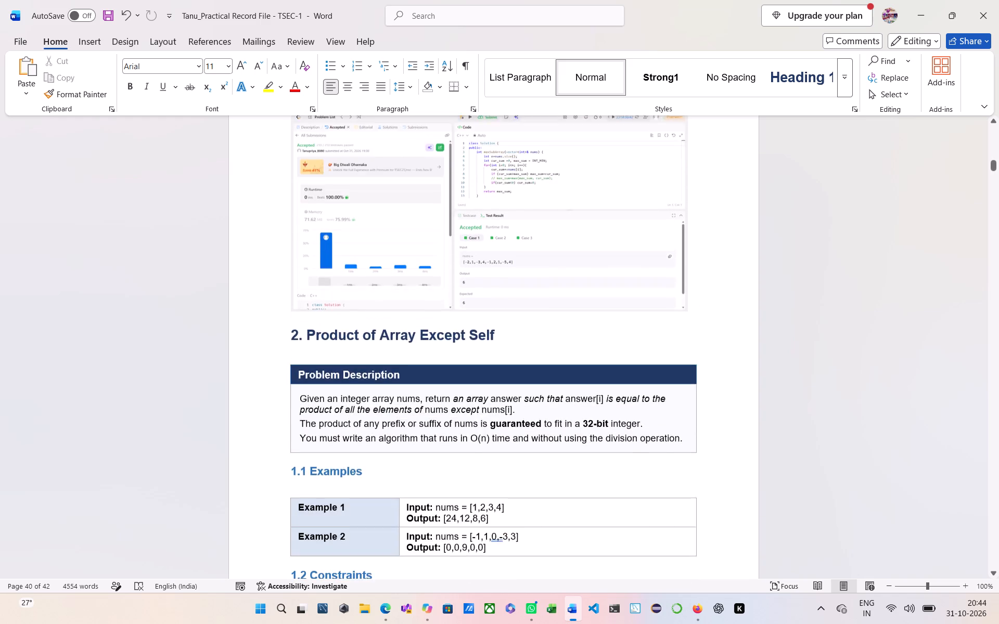
scroll(302, 365, "down", 3)
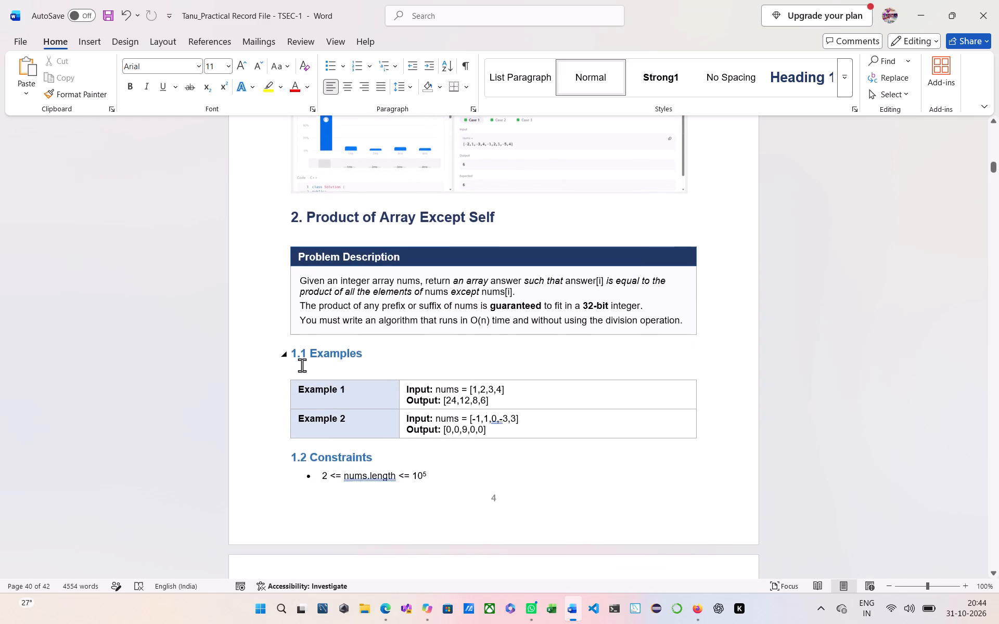
scroll(302, 365, "down", 7)
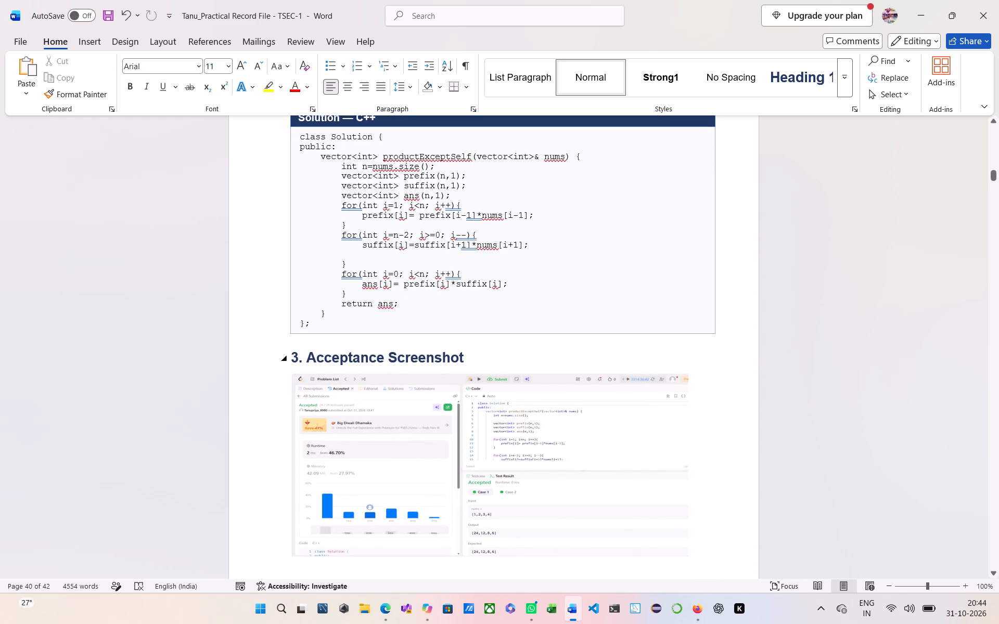
scroll(302, 365, "down", 1)
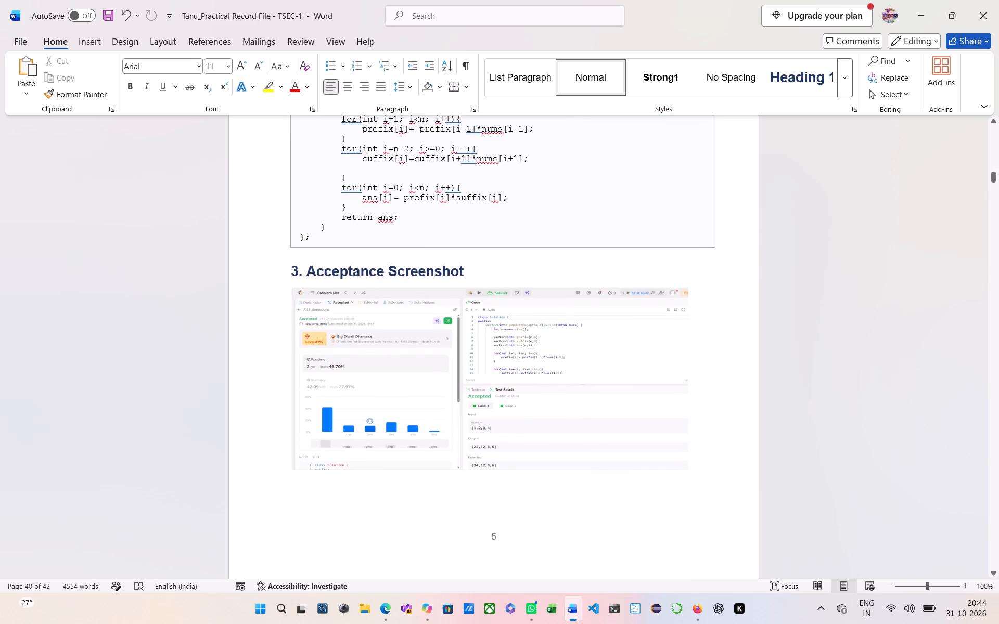
Examine the Valid Palindrome section's start page, content, source code and acceptance screenshot placement.
scroll(302, 365, "down", 3)
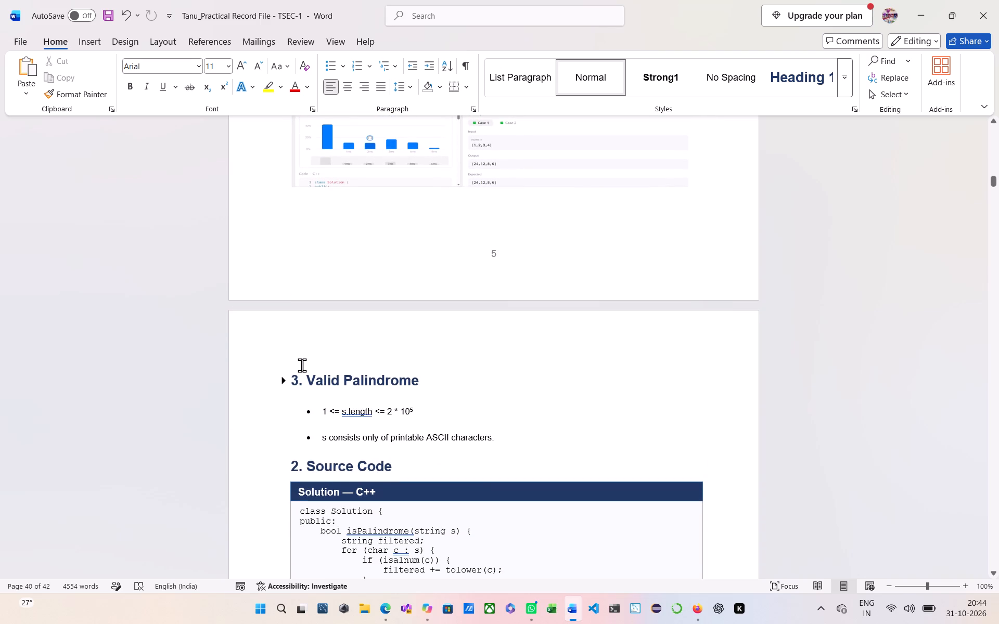
scroll(302, 365, "down", 1)
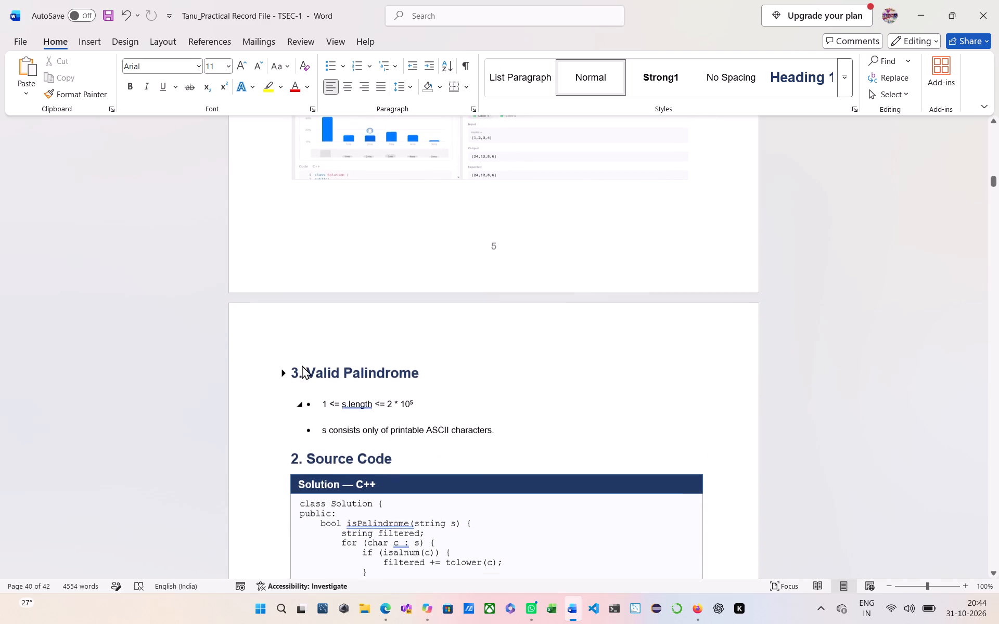
scroll(302, 365, "down", 1)
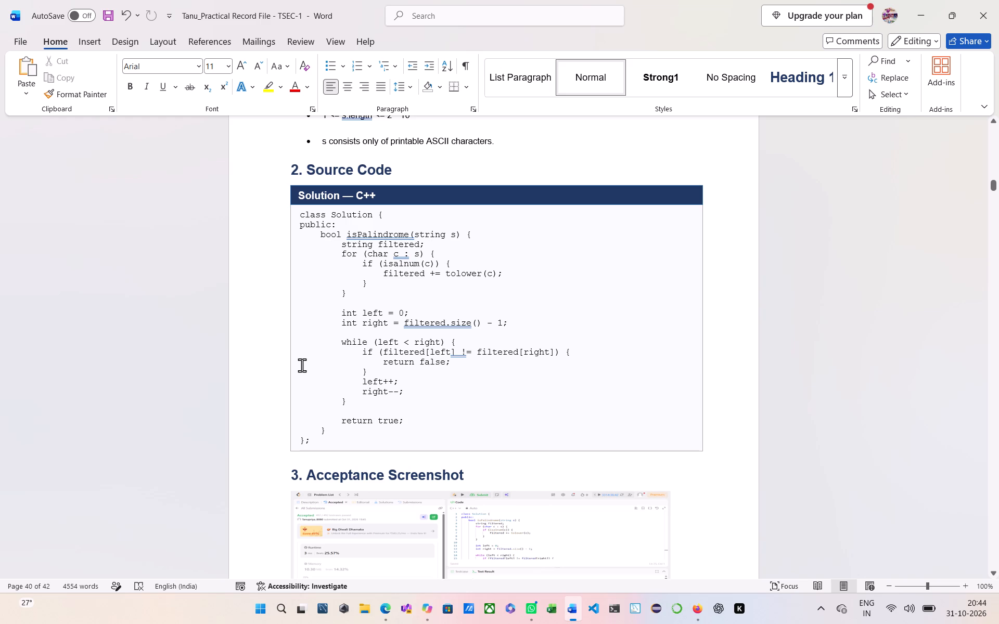
scroll(302, 365, "down", 2)
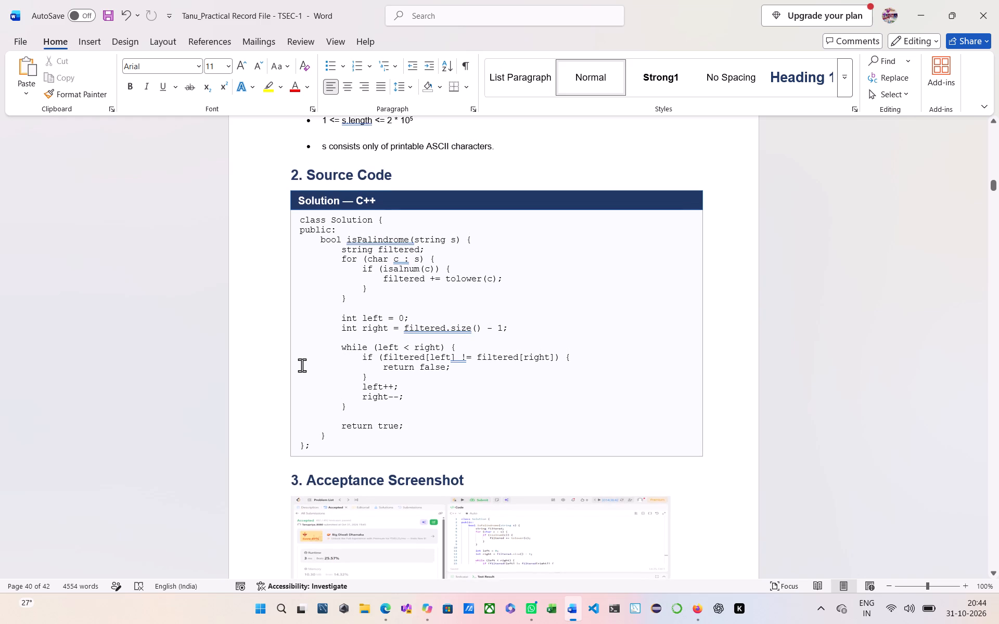
scroll(302, 365, "down", 4)
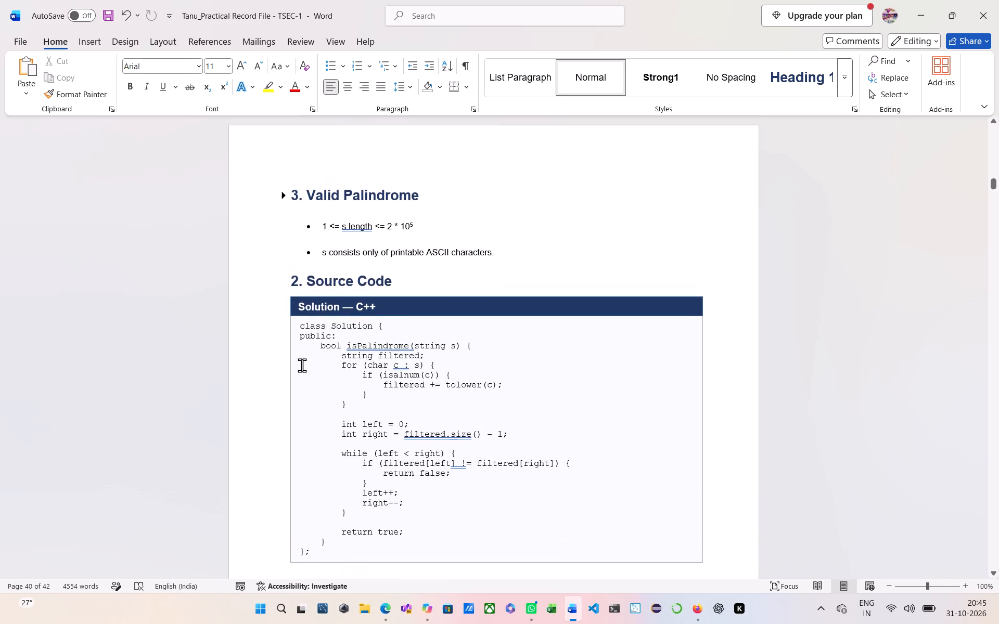
scroll(302, 365, "down", 2)
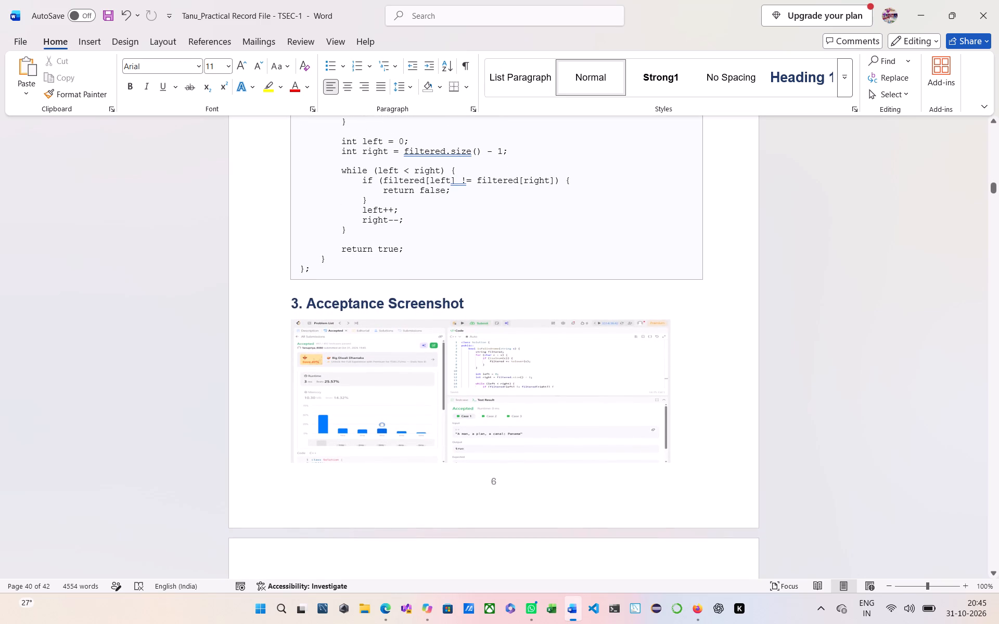
Examine the Container With Most Water section's start page and how its source code and acceptance screenshot are placed.
scroll(302, 365, "down", 6)
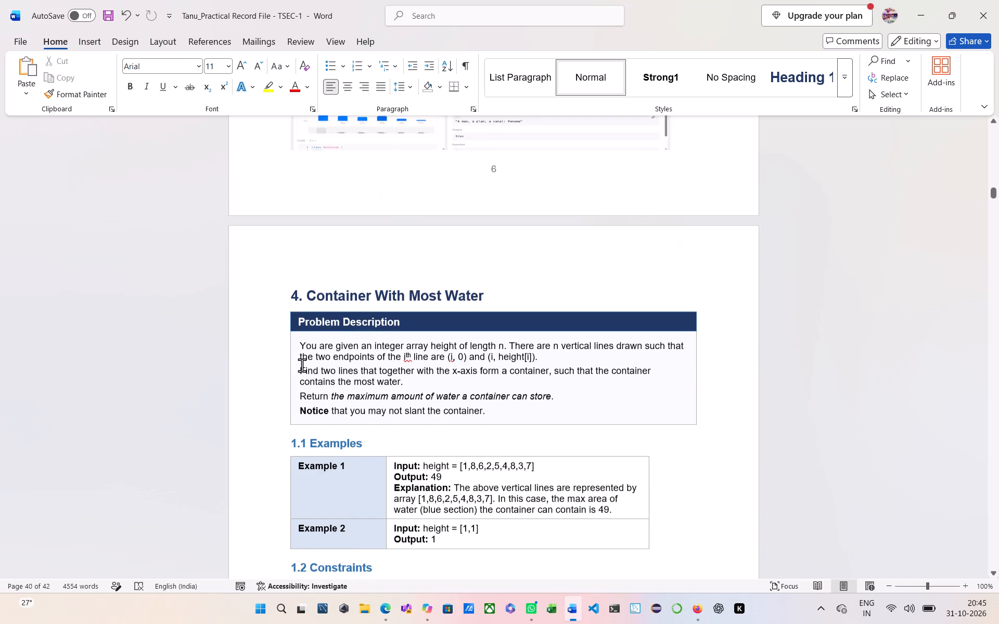
scroll(302, 365, "down", 3)
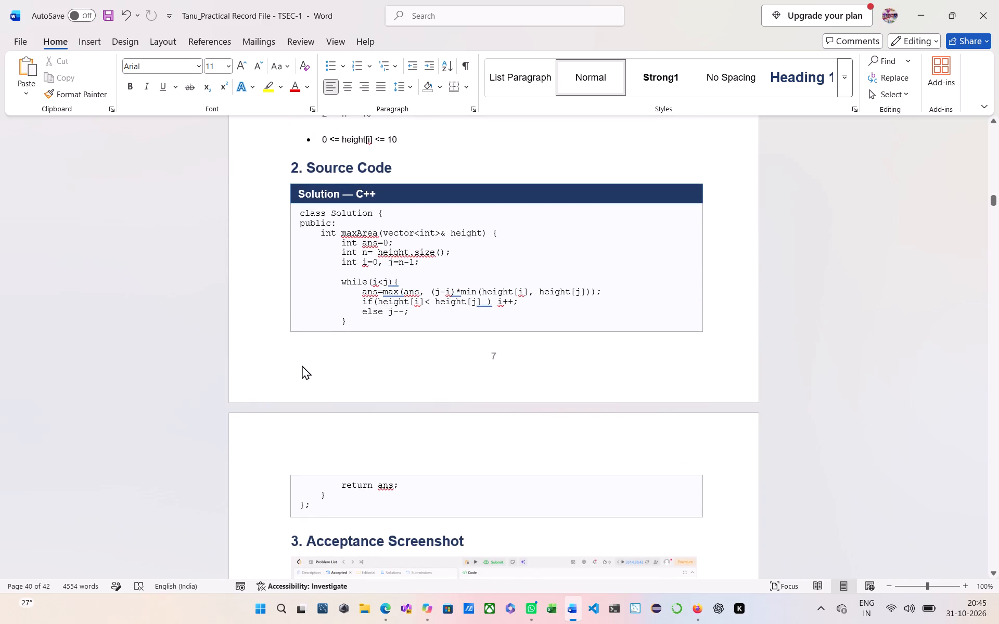
scroll(302, 365, "down", 1)
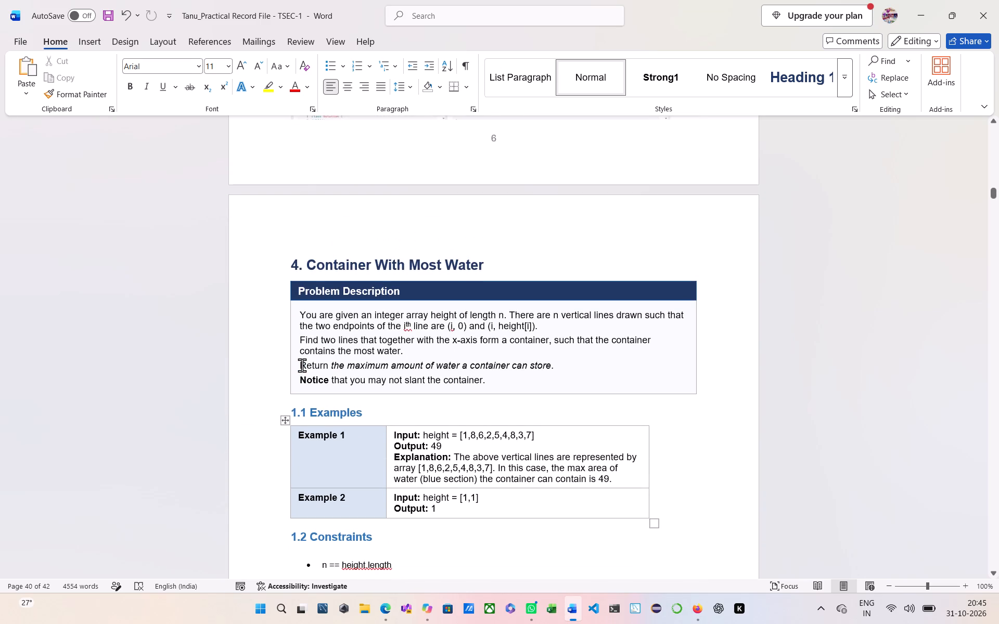
scroll(302, 365, "down", 1)
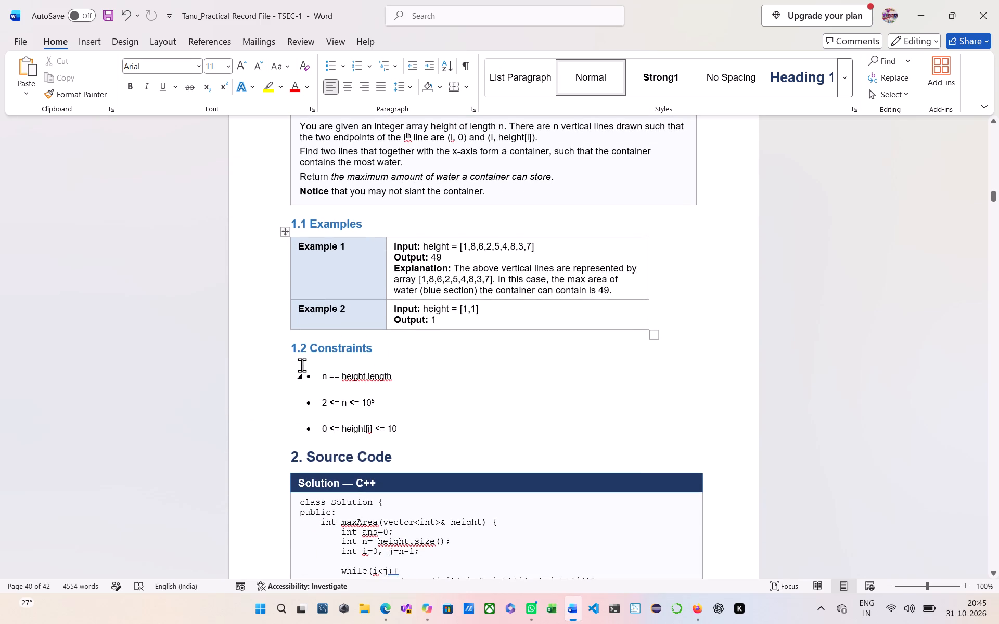
scroll(302, 365, "down", 2)
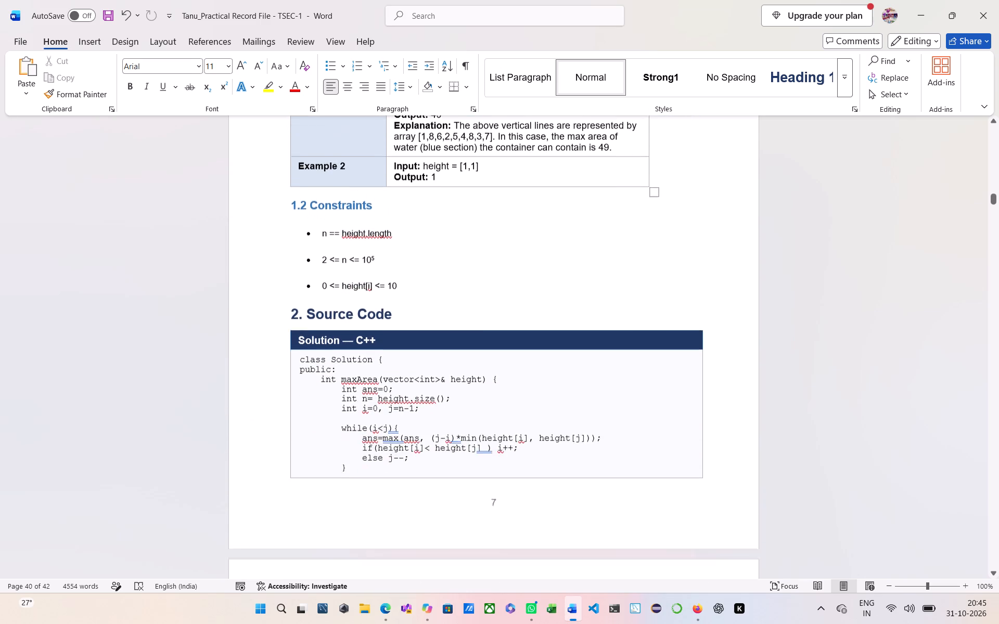
scroll(302, 365, "down", 8)
Check the start pages and layout of the Longest Substring Without Repeating Characters and Set Matrix Zeroes sections.
scroll(302, 365, "down", 1)
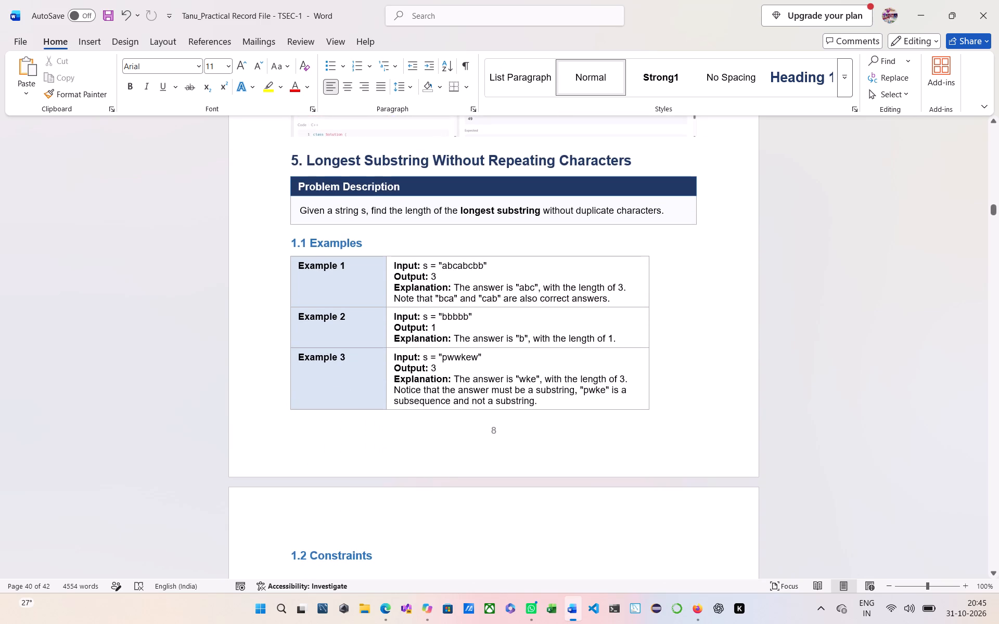
scroll(302, 365, "down", 6)
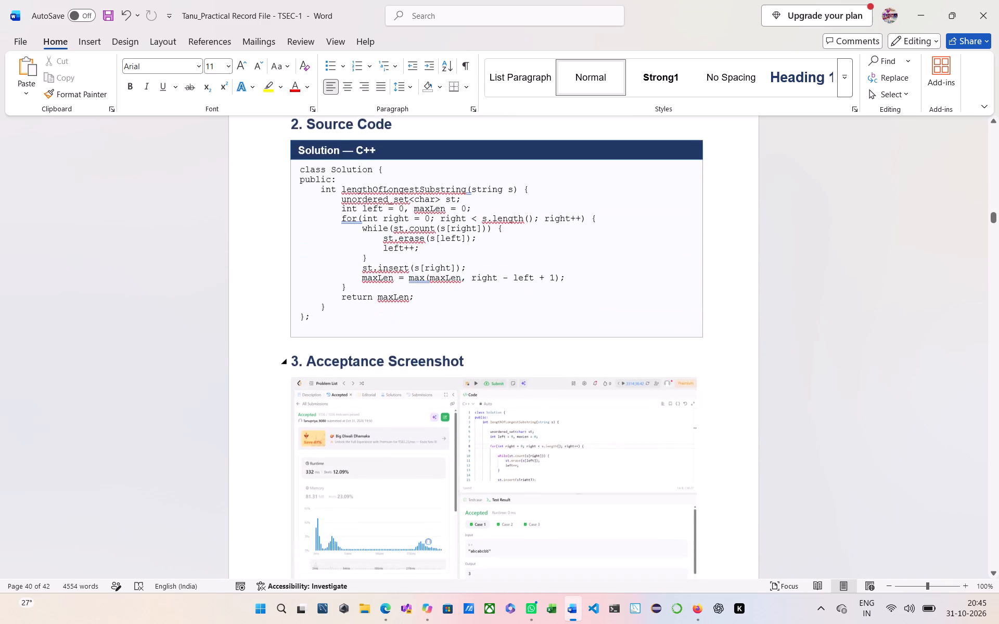
scroll(302, 365, "down", 4)
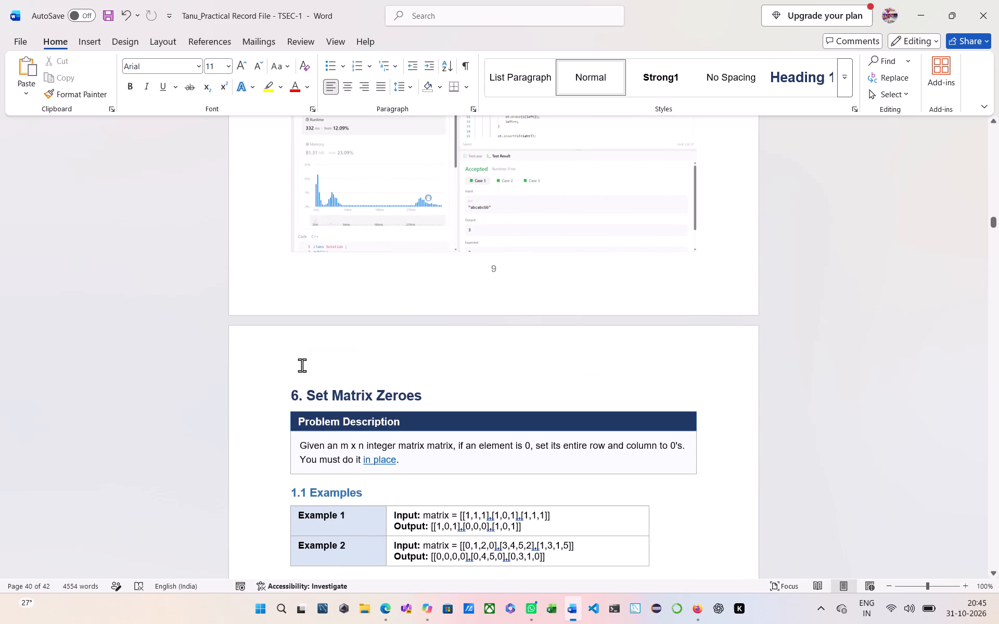
scroll(302, 365, "down", 5)
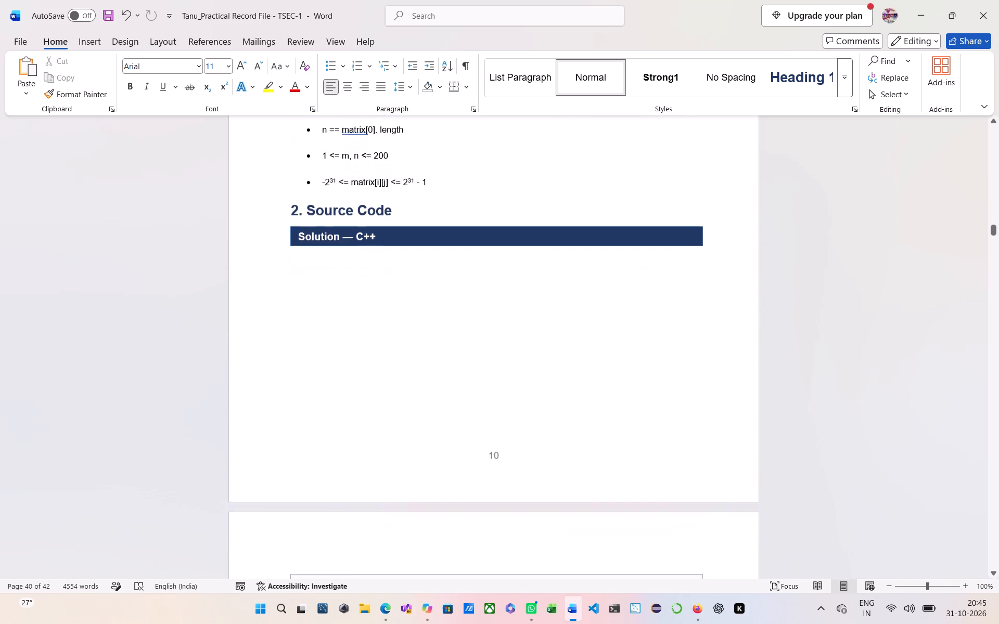
scroll(302, 365, "down", 1)
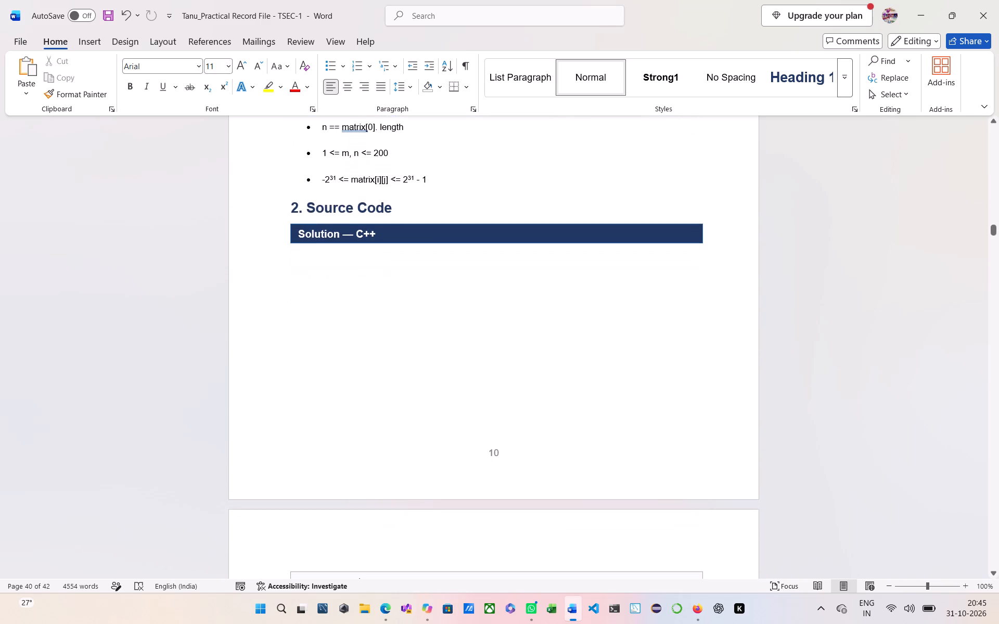
scroll(302, 365, "down", 4)
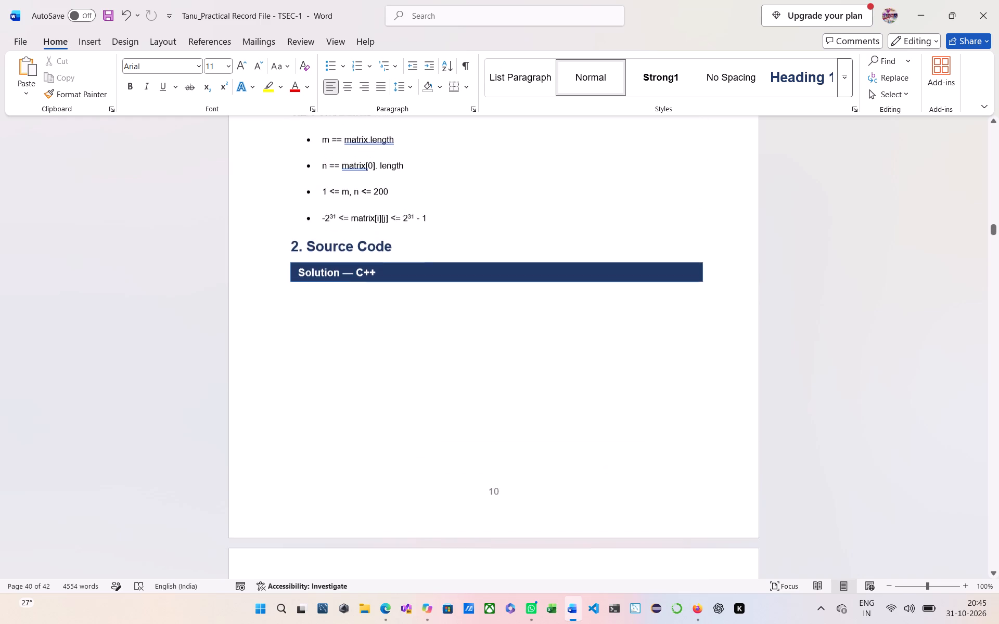
scroll(302, 365, "down", 4)
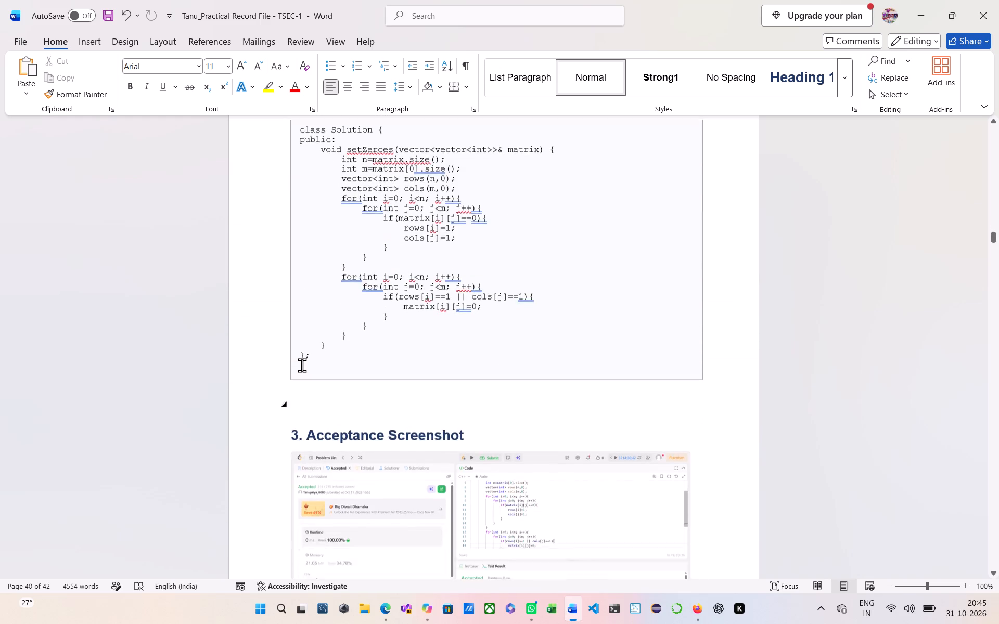
Examine the Two Sum and Group Anagrams sections for start pages, page gaps and acceptance screenshot placement.
scroll(302, 365, "down", 6)
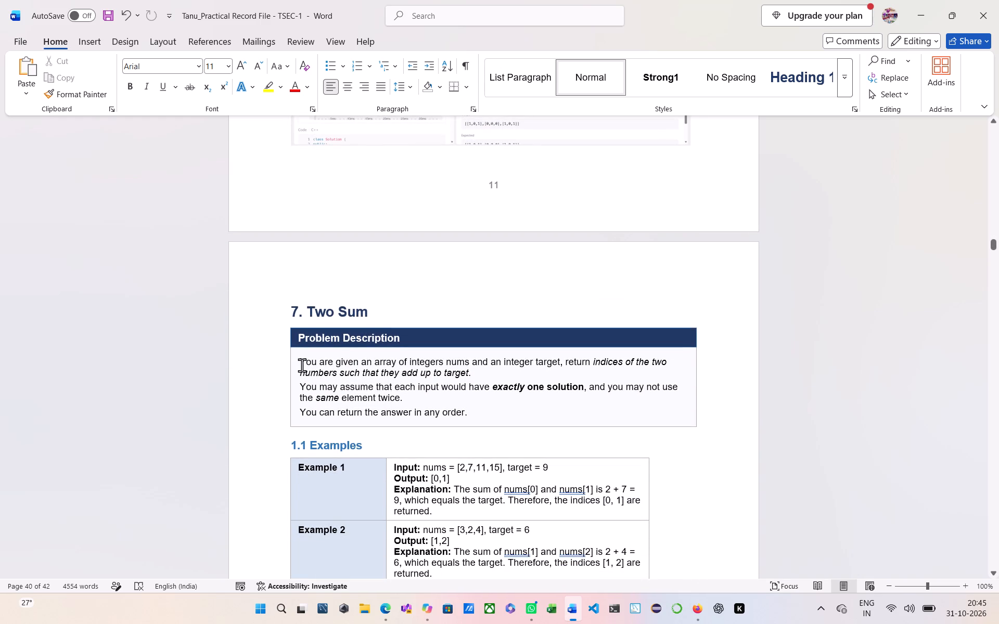
scroll(302, 365, "down", 3)
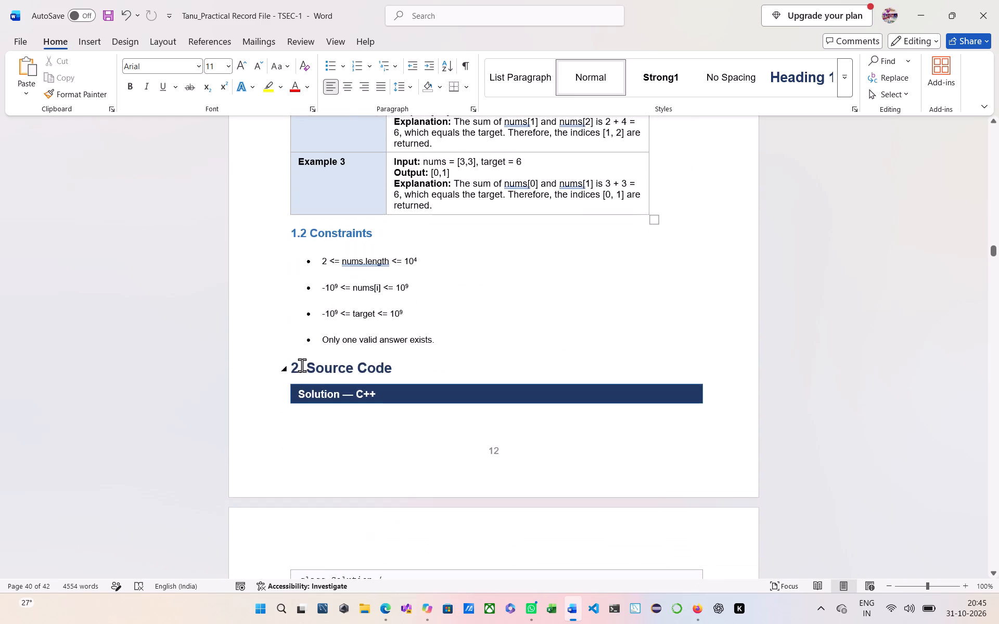
scroll(302, 365, "down", 1)
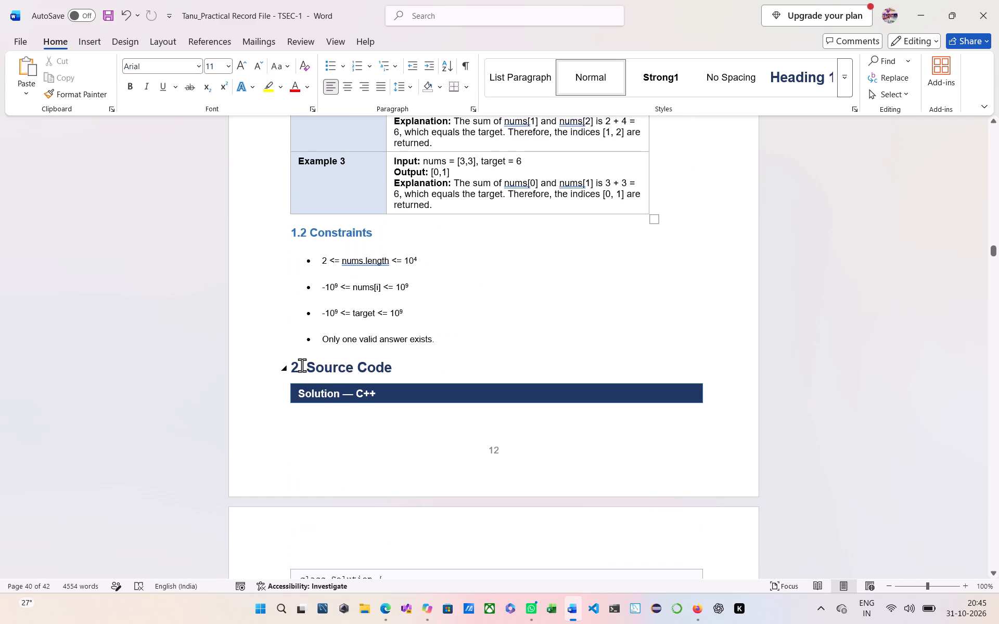
scroll(302, 365, "down", 10)
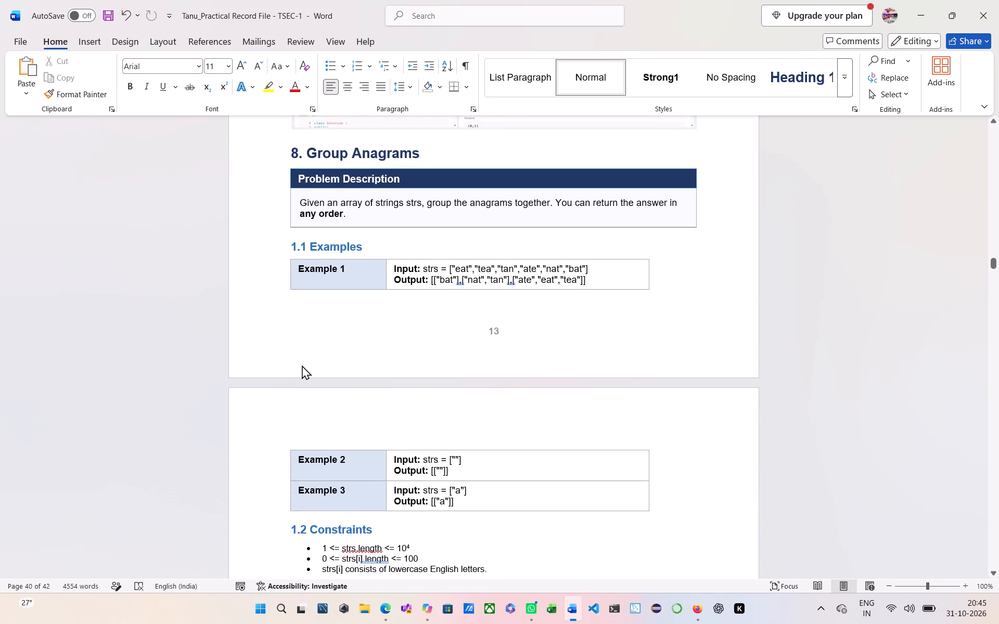
scroll(302, 365, "down", 5)
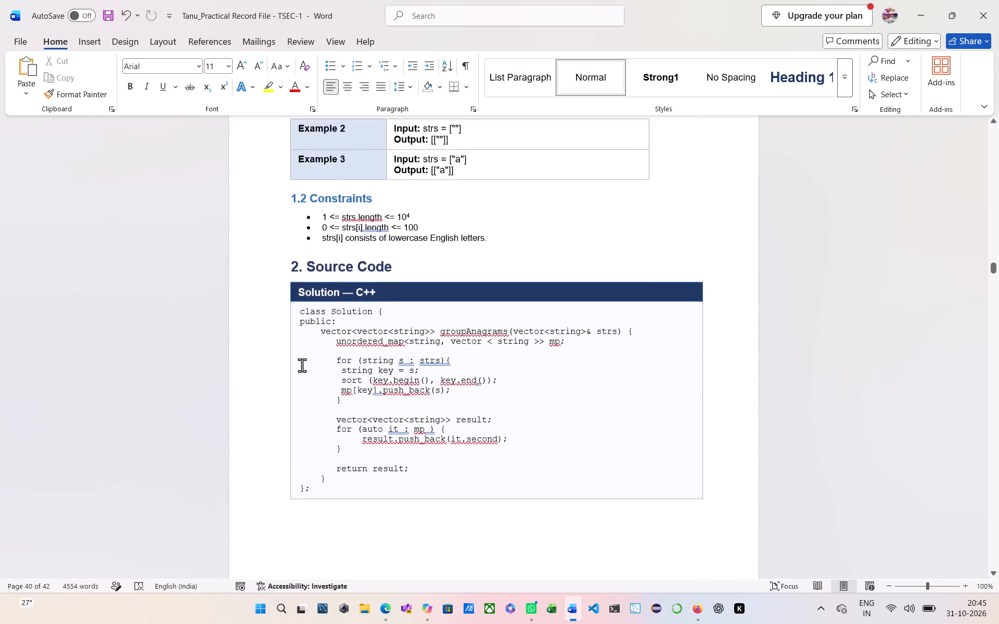
scroll(302, 365, "down", 6)
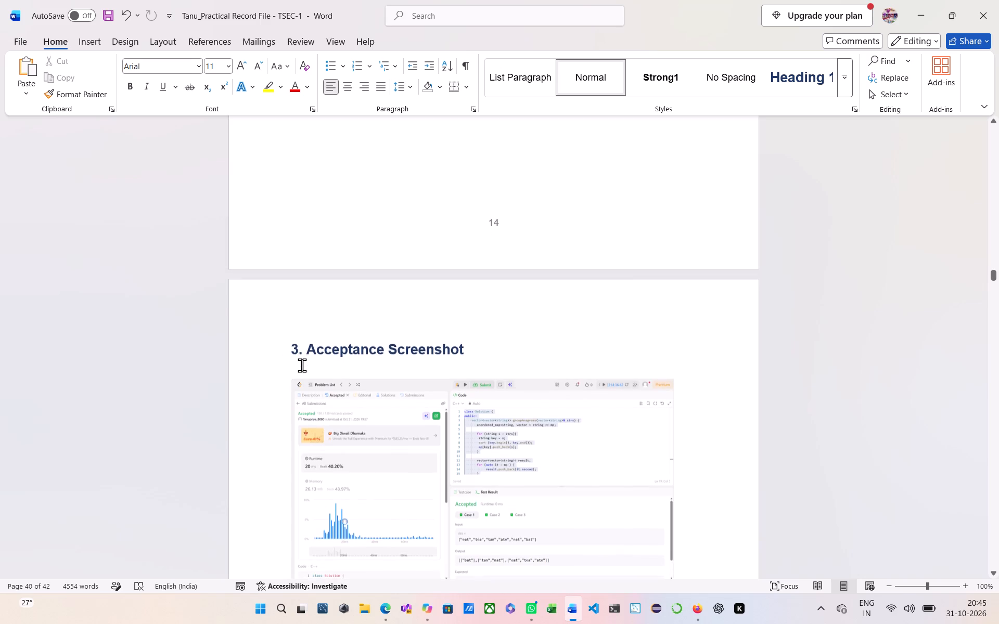
scroll(302, 365, "down", 2)
scroll(302, 365, "up", 4)
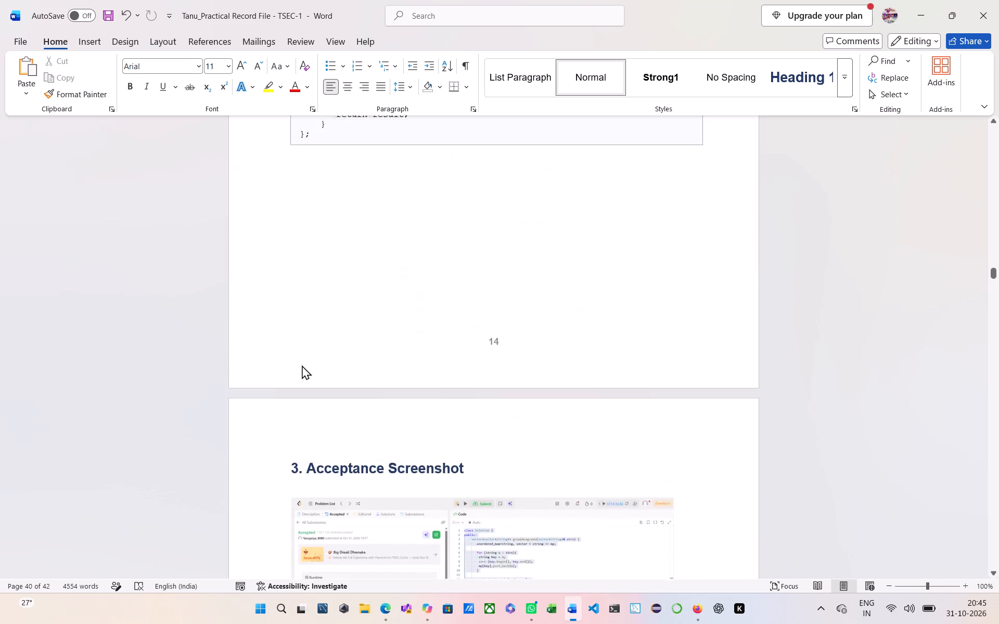
scroll(302, 365, "down", 2)
scroll(302, 365, "up", 2)
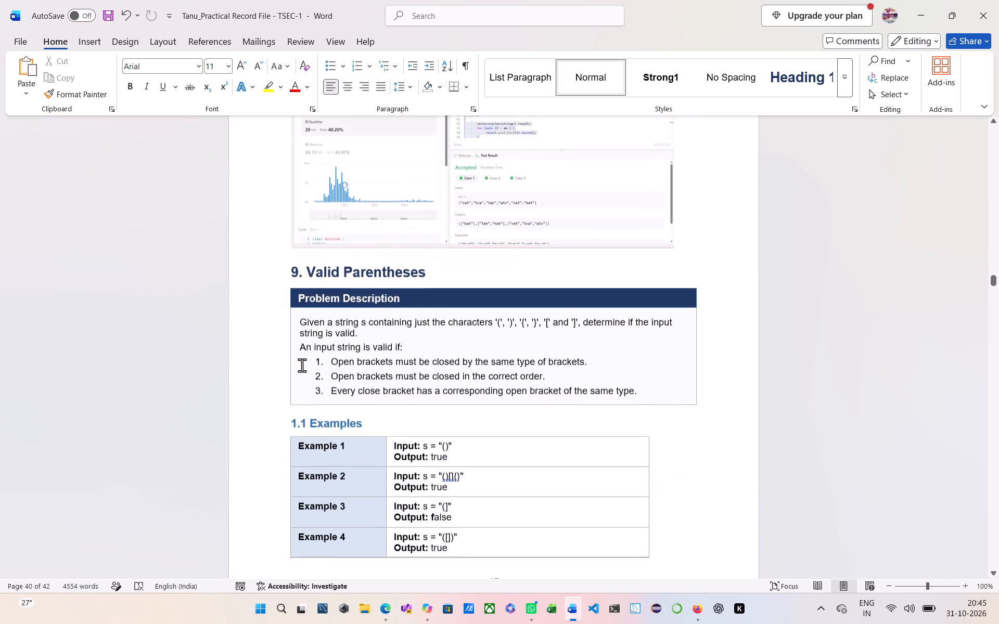
Examine the Valid Parentheses section's start page, examples, source code and acceptance screenshot placement.
scroll(302, 365, "up", 2)
scroll(302, 365, "down", 3)
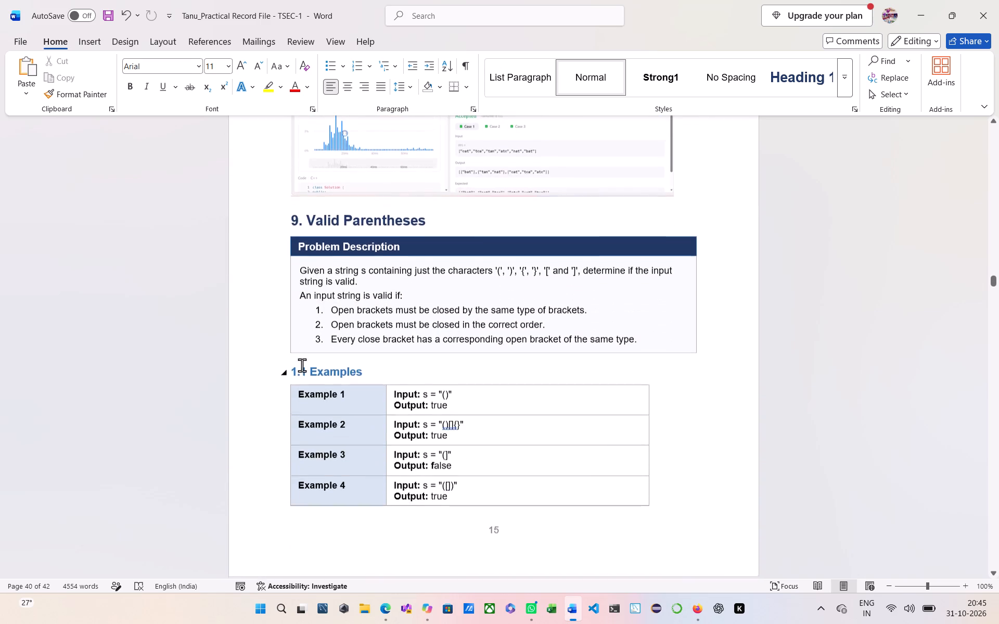
scroll(302, 365, "down", 2)
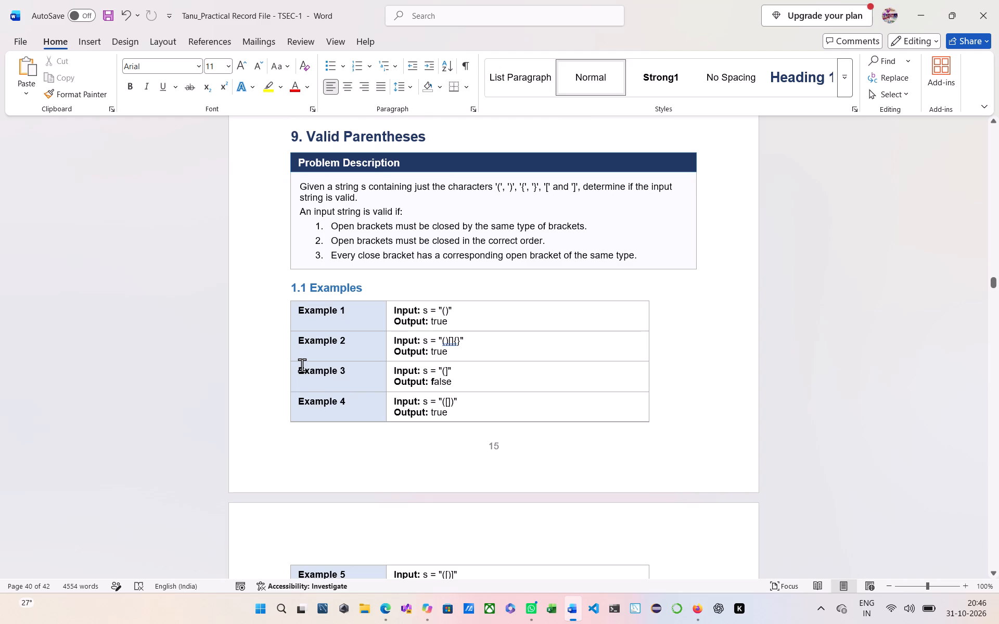
scroll(302, 365, "down", 4)
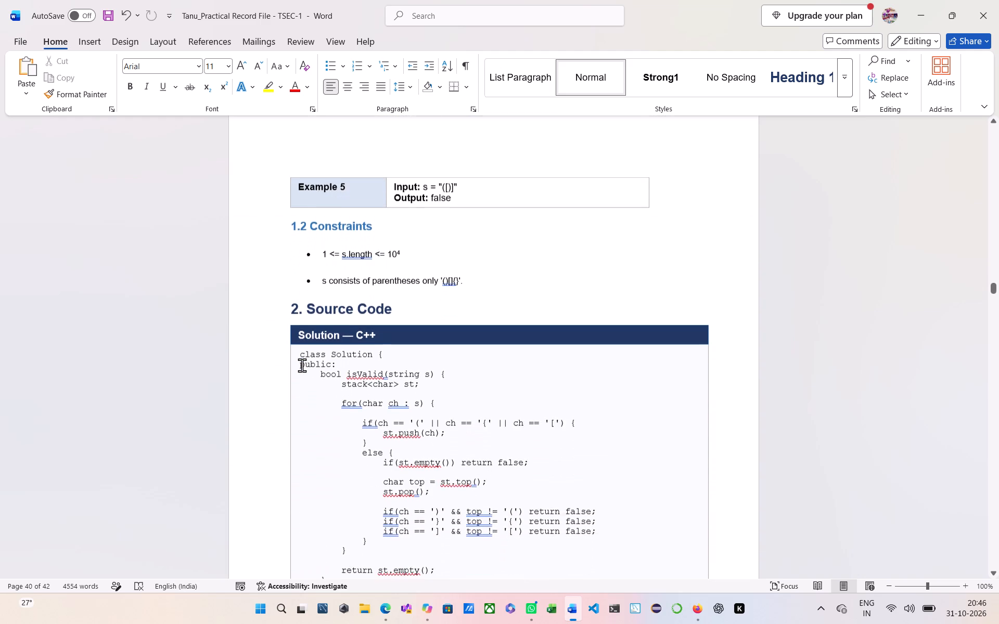
scroll(302, 365, "down", 5)
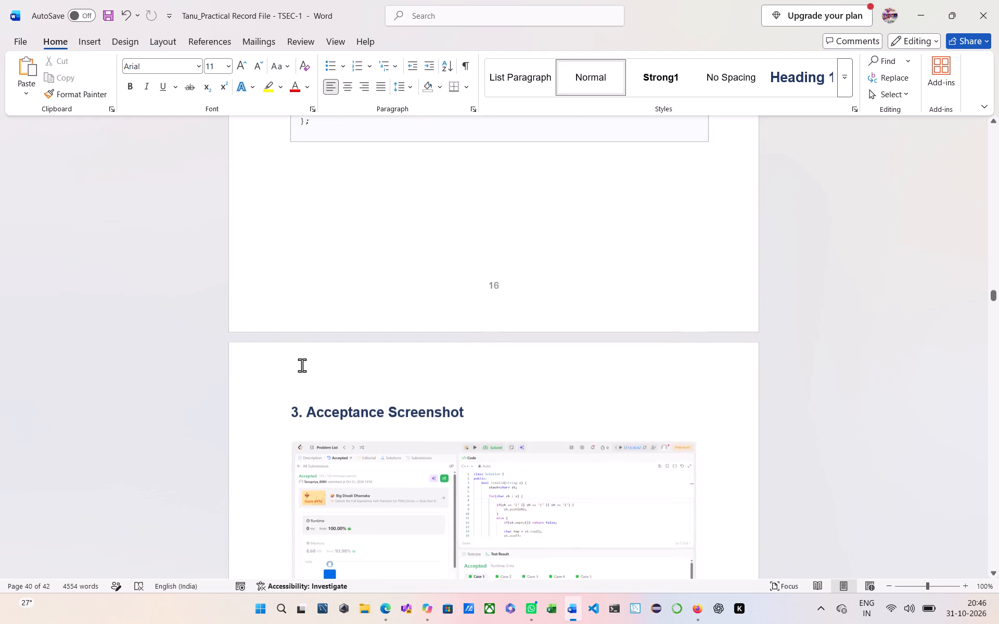
scroll(302, 365, "down", 1)
Check the start pages, source code and acceptance screenshot layout of the Merge Intervals and Linked List Cycle sections.
scroll(302, 365, "down", 3)
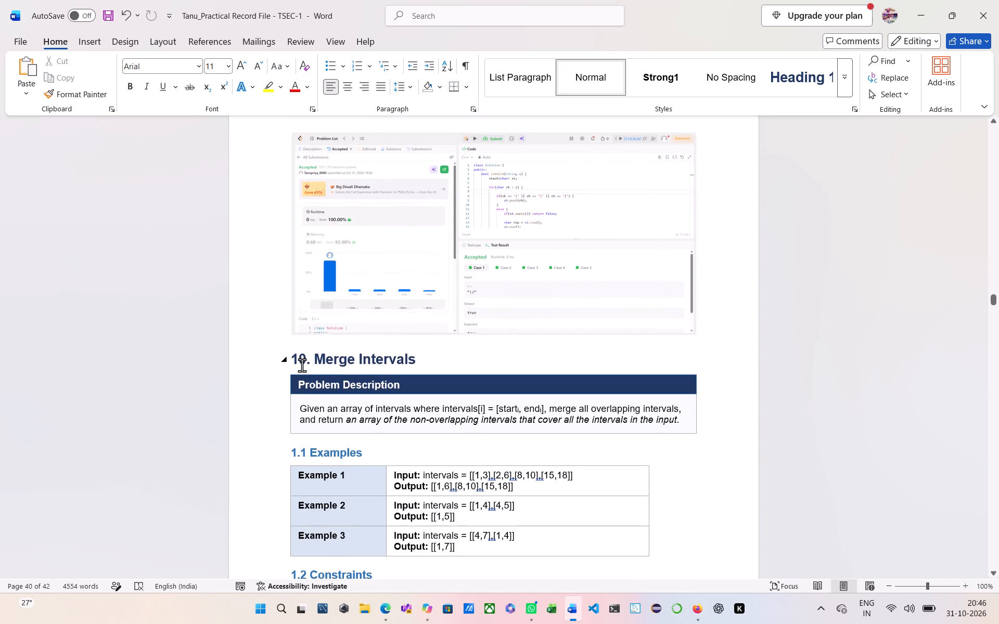
scroll(302, 365, "down", 2)
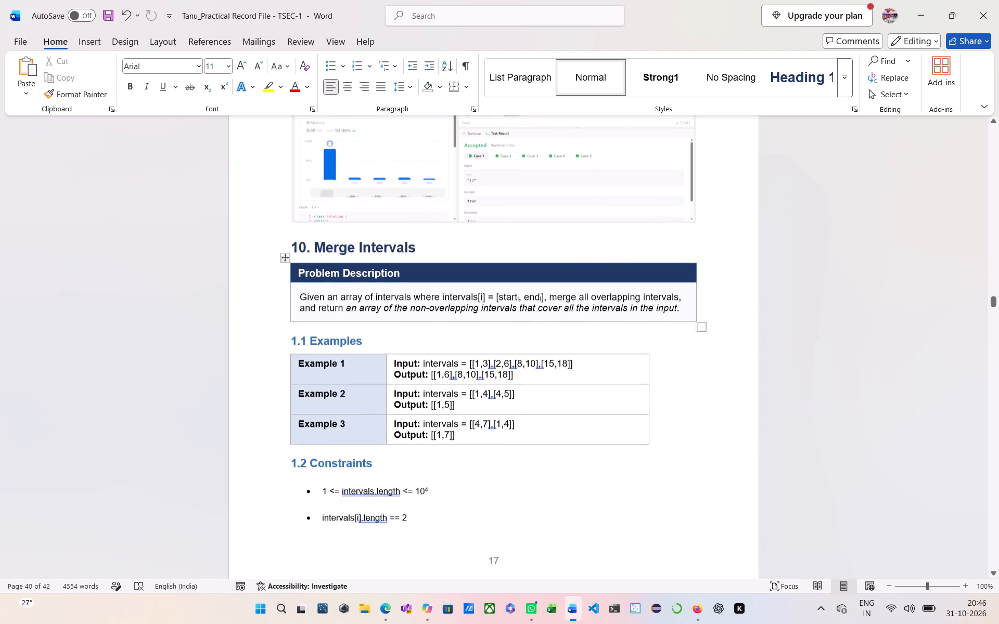
scroll(302, 365, "down", 1)
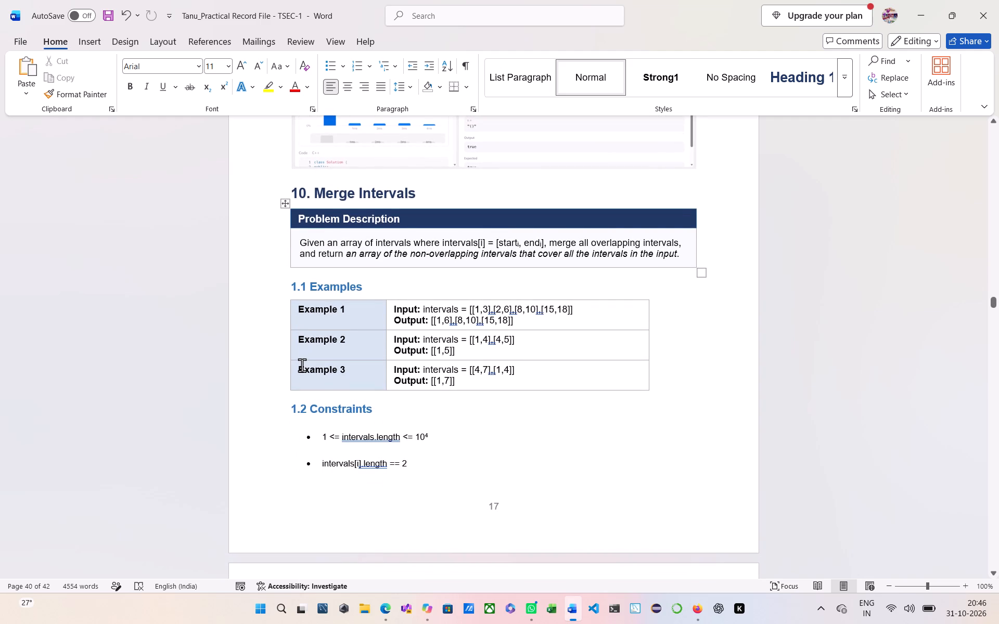
scroll(302, 365, "down", 7)
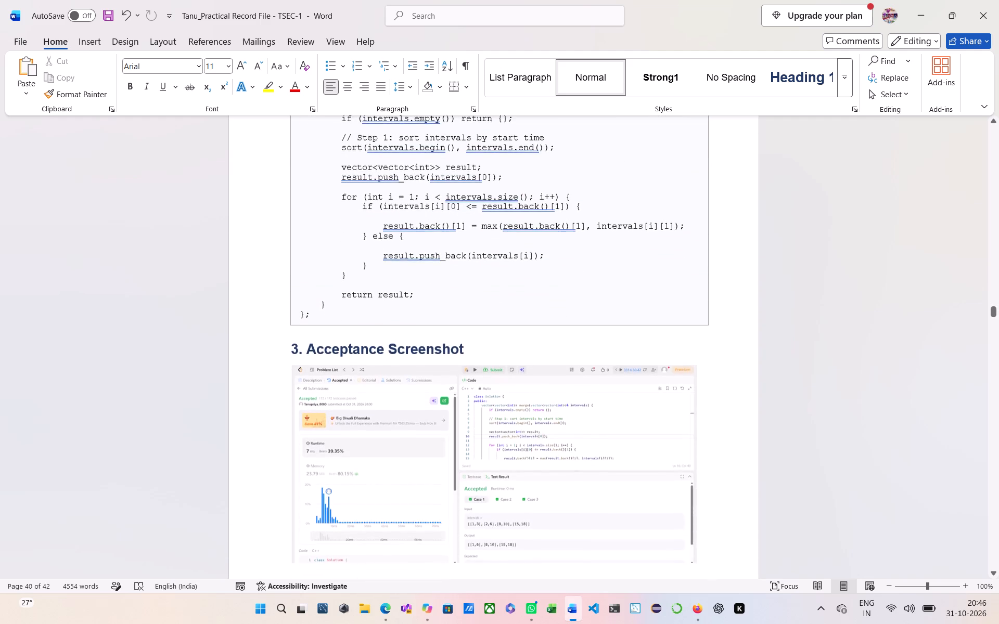
scroll(302, 365, "down", 5)
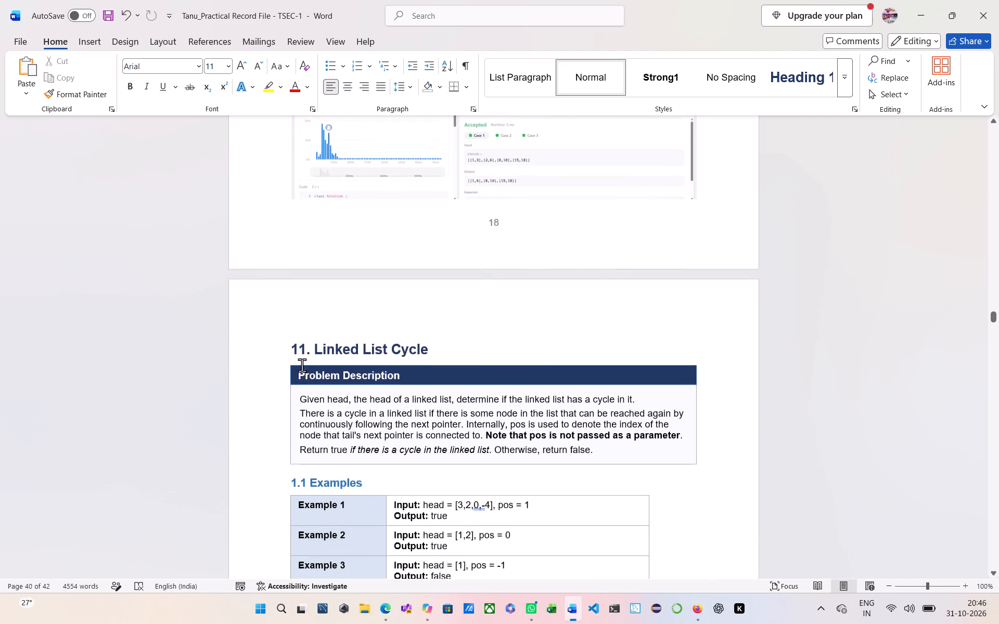
scroll(302, 365, "down", 6)
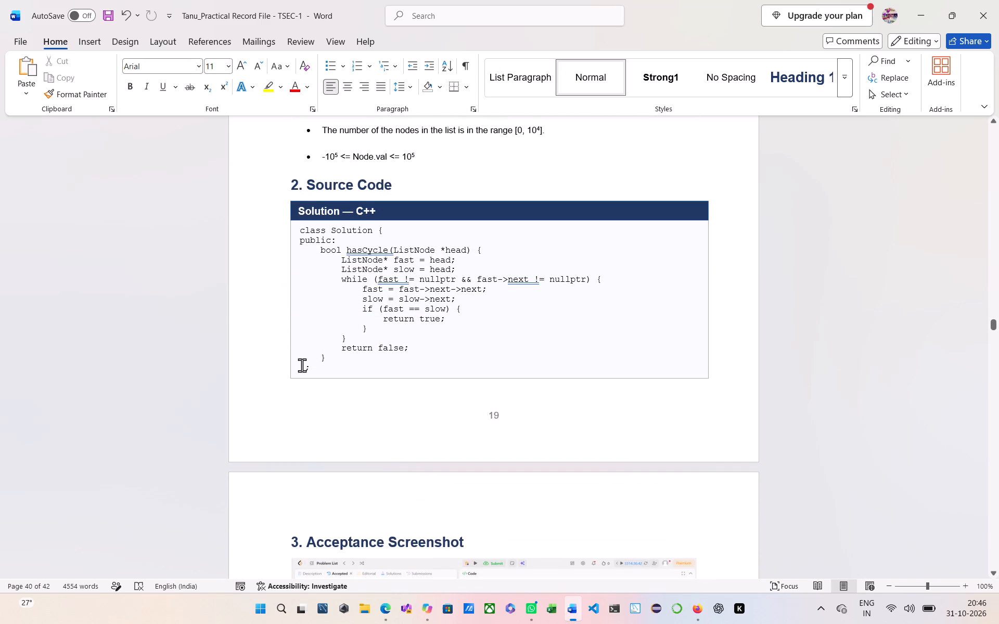
scroll(302, 365, "down", 4)
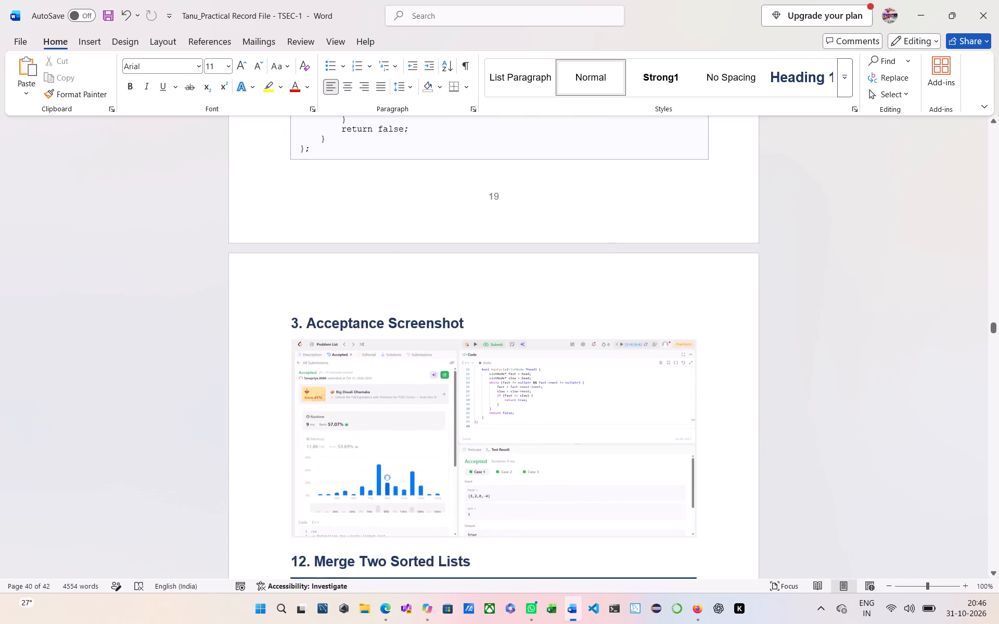
Check the start pages and layout of the Merge Two Sorted Lists and Reverse Linked List II sections.
scroll(302, 365, "down", 4)
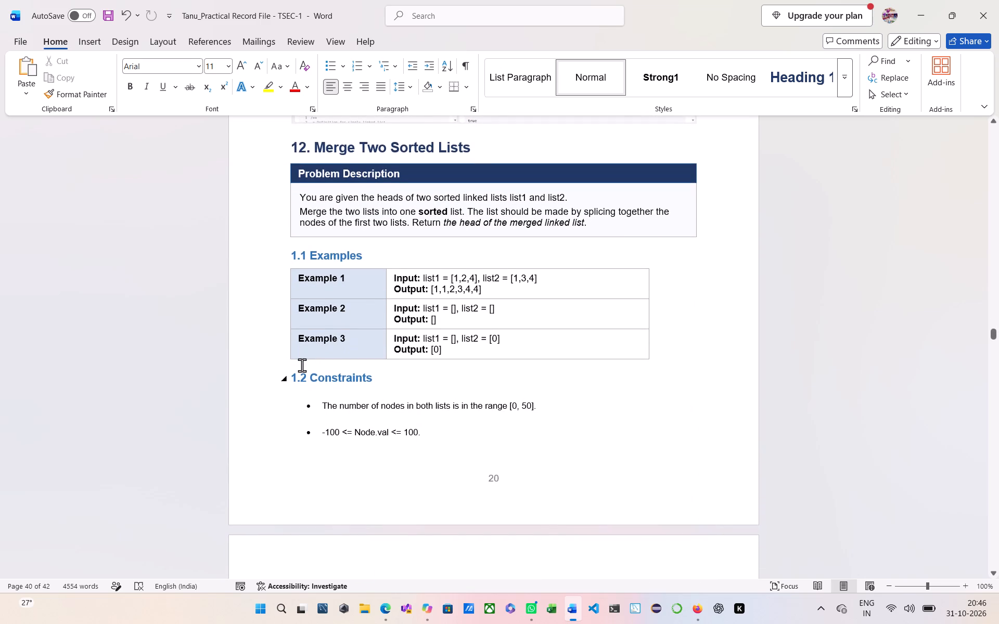
scroll(302, 365, "down", 10)
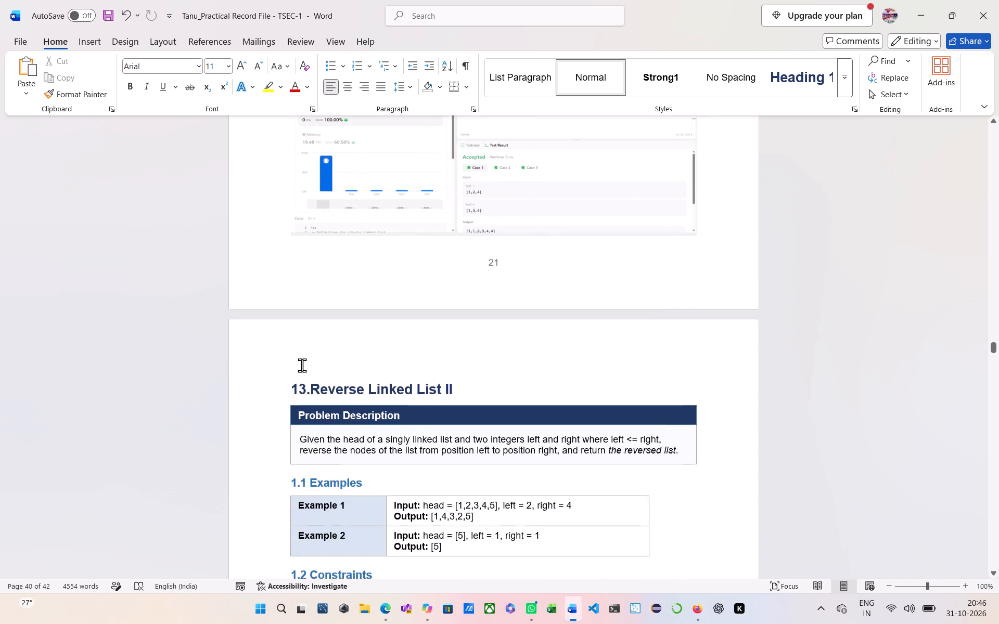
scroll(302, 365, "down", 1)
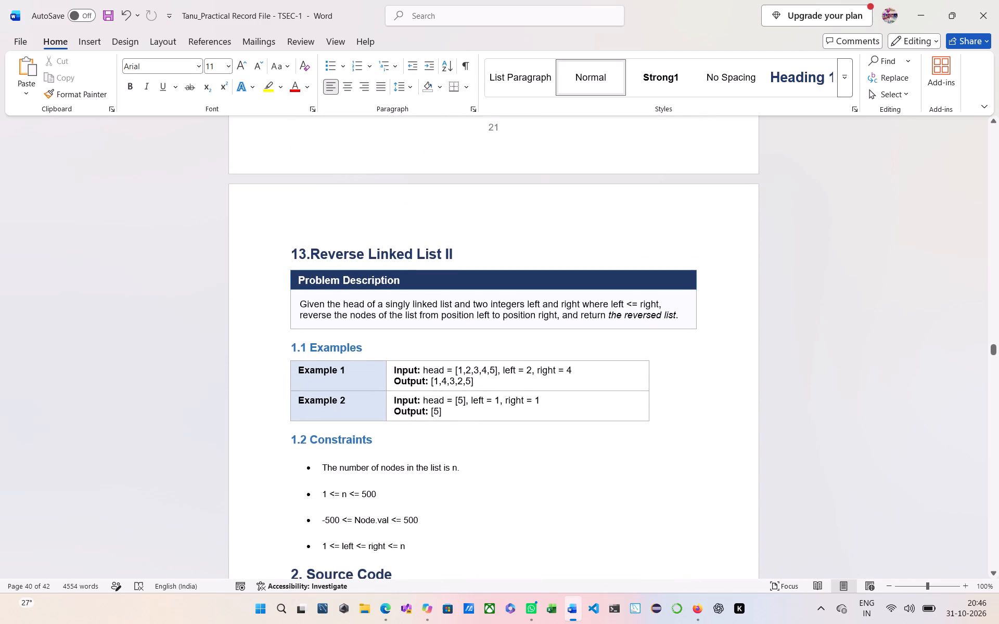
scroll(302, 365, "down", 6)
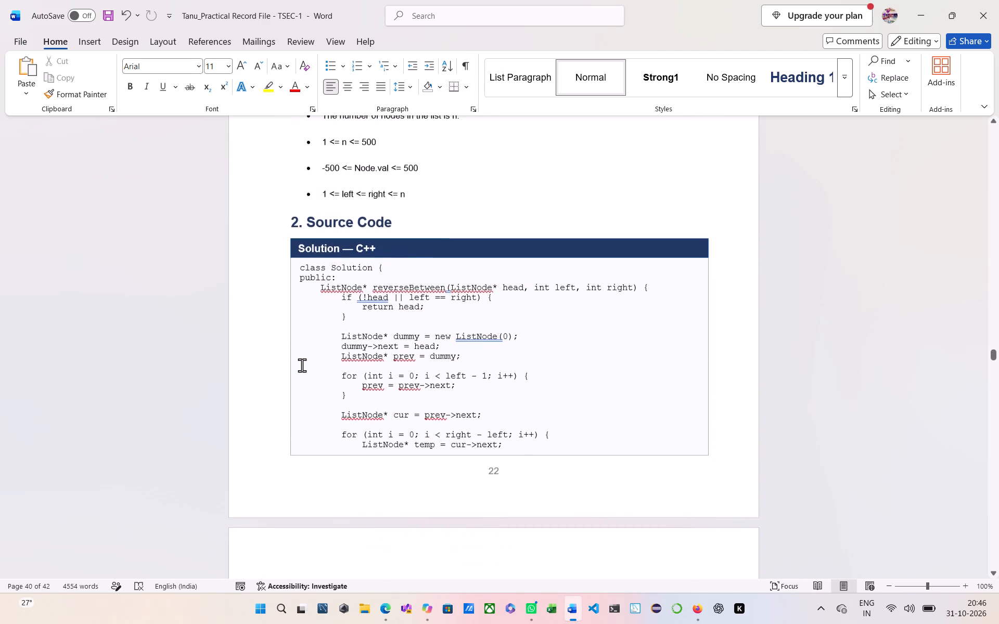
scroll(302, 365, "down", 5)
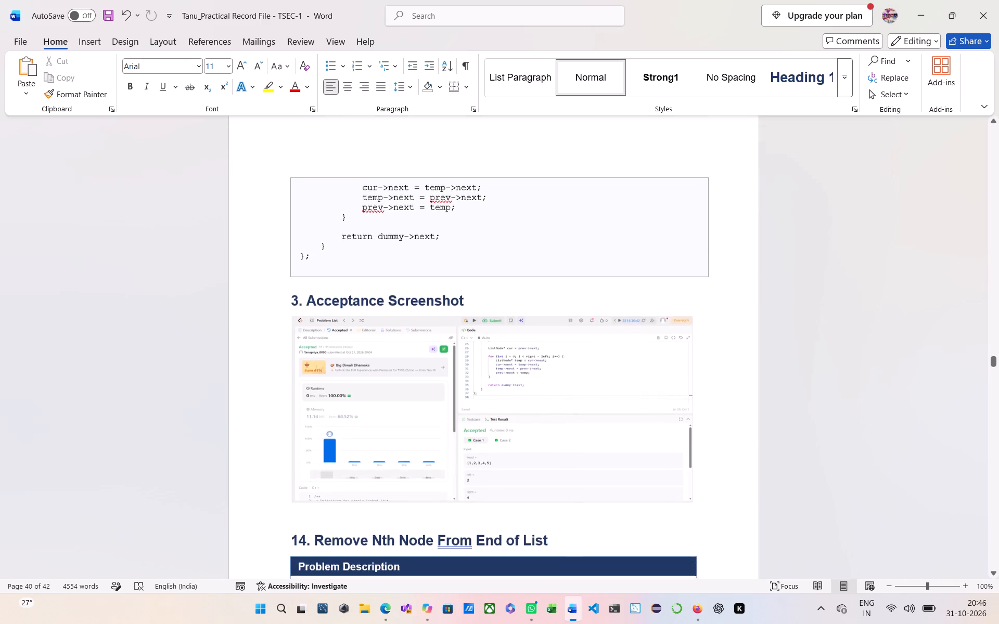
Examine the Remove Nth Node From End of List and Maximum Depth of Binary Tree sections for start pages, heading placement and gaps.
scroll(302, 365, "down", 3)
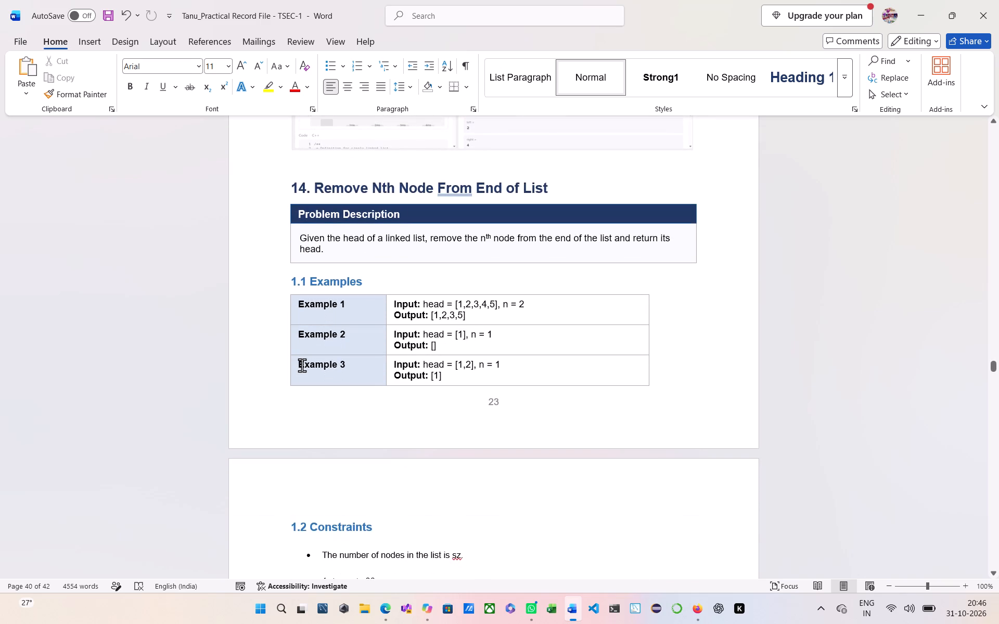
scroll(302, 365, "down", 3)
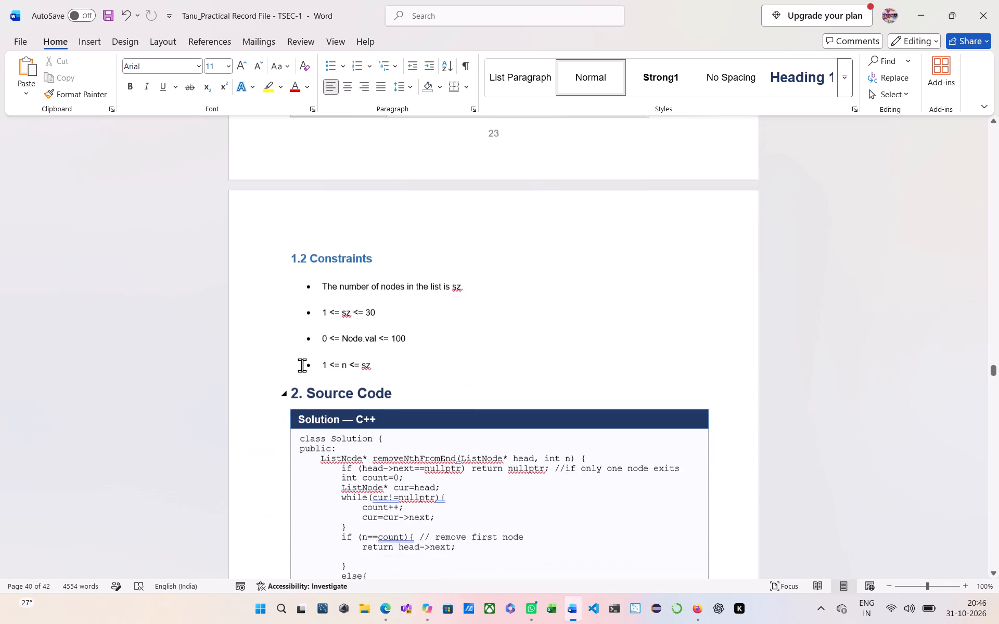
scroll(302, 365, "down", 3)
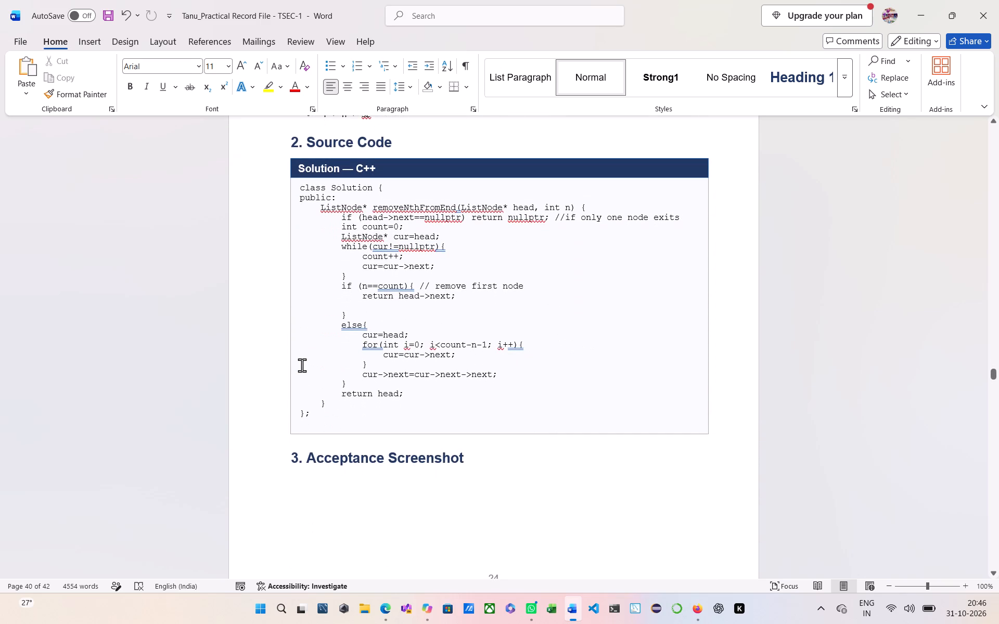
scroll(302, 365, "down", 4)
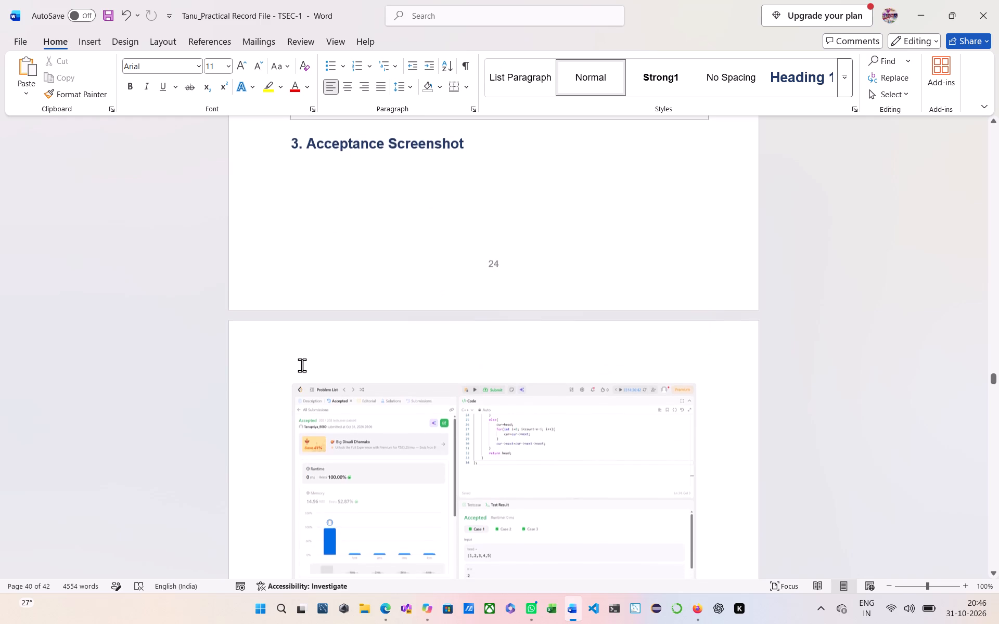
scroll(302, 365, "down", 4)
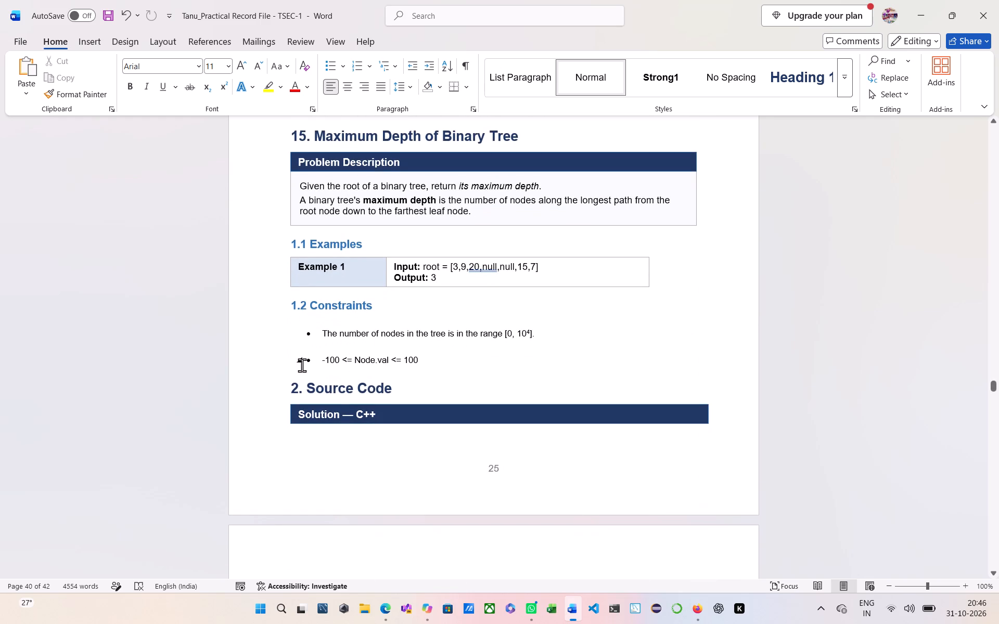
scroll(302, 365, "down", 6)
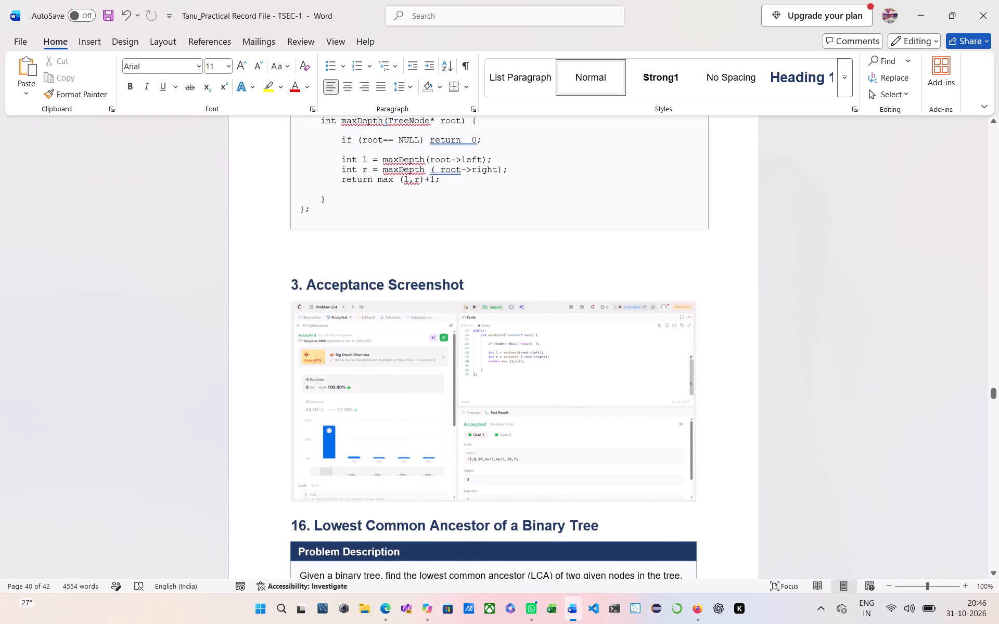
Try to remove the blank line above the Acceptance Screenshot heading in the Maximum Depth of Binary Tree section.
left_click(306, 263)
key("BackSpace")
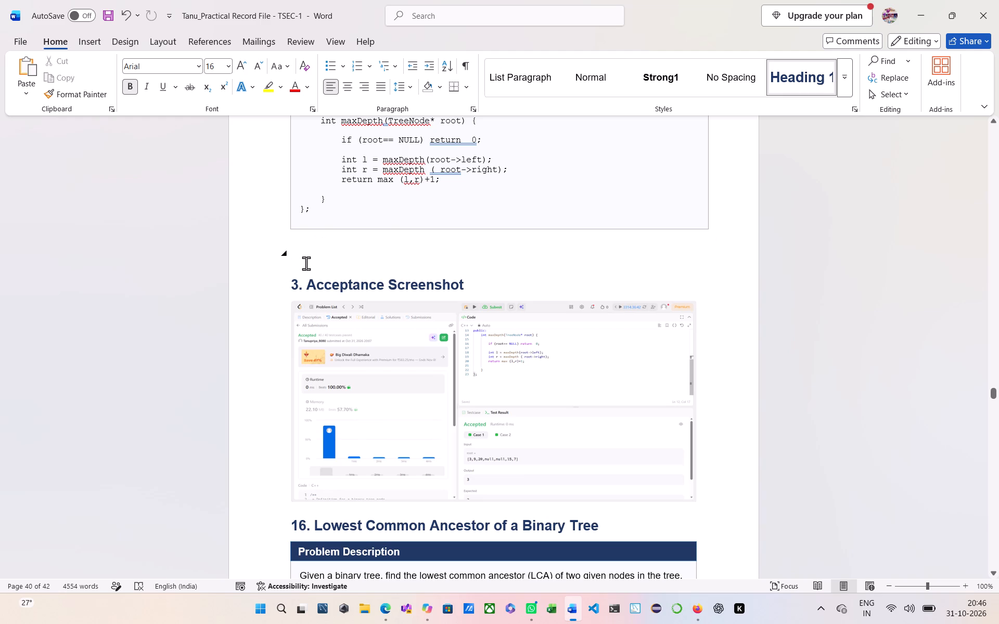
Examine the Lowest Common Ancestor section's layout and screenshot placement, and where the Binary Tree Level Order Traversal section starts.
scroll(306, 263, "down", 5)
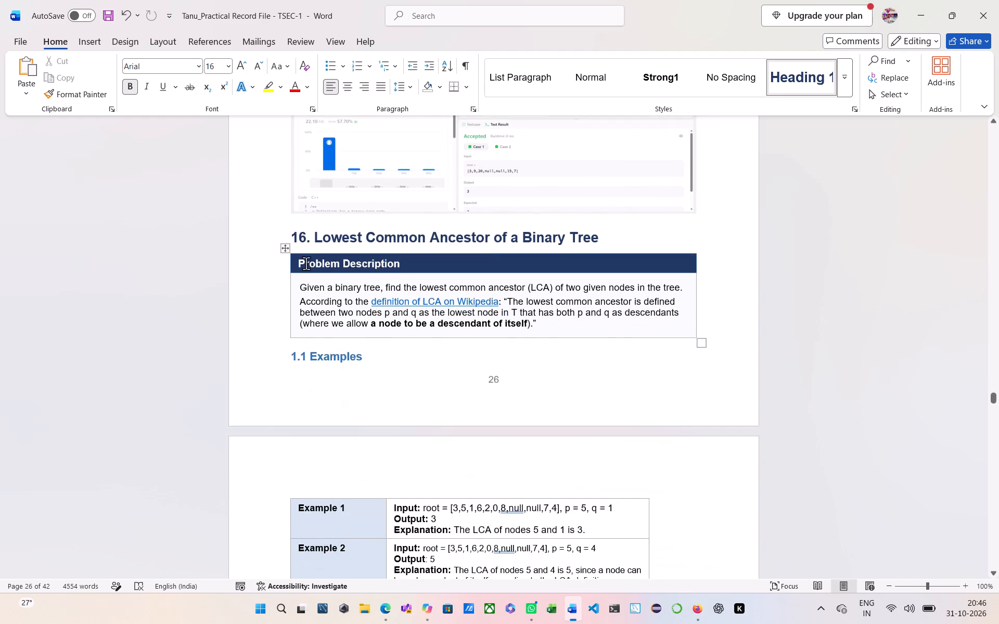
scroll(306, 263, "down", 1)
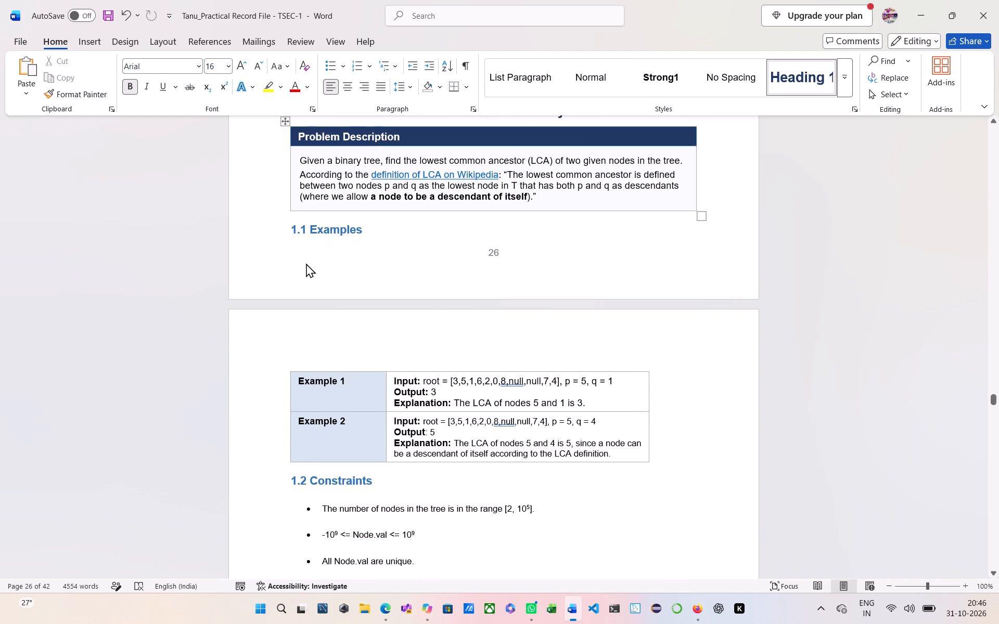
scroll(306, 263, "down", 6)
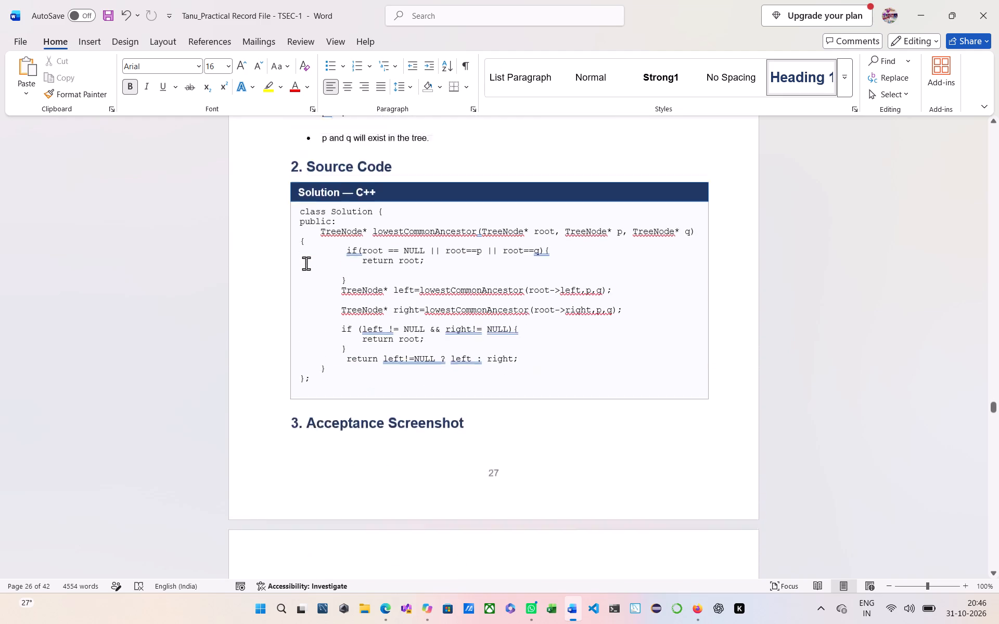
scroll(306, 263, "down", 8)
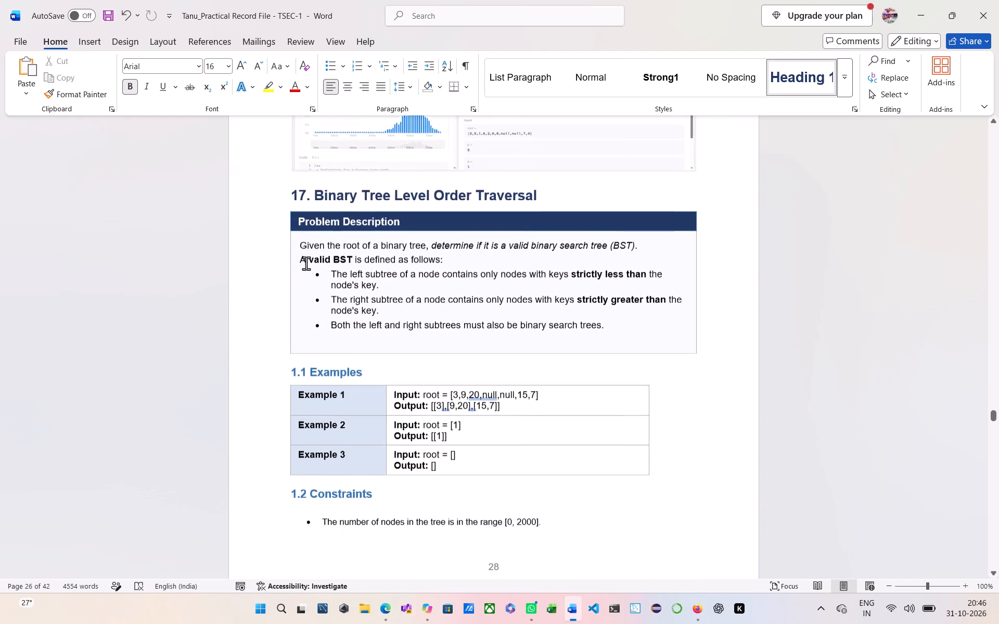
Examine the Binary Tree Level Order Traversal section and section 18 on valid BSTs for start pages, page breaks and screenshot placement.
scroll(306, 263, "down", 1)
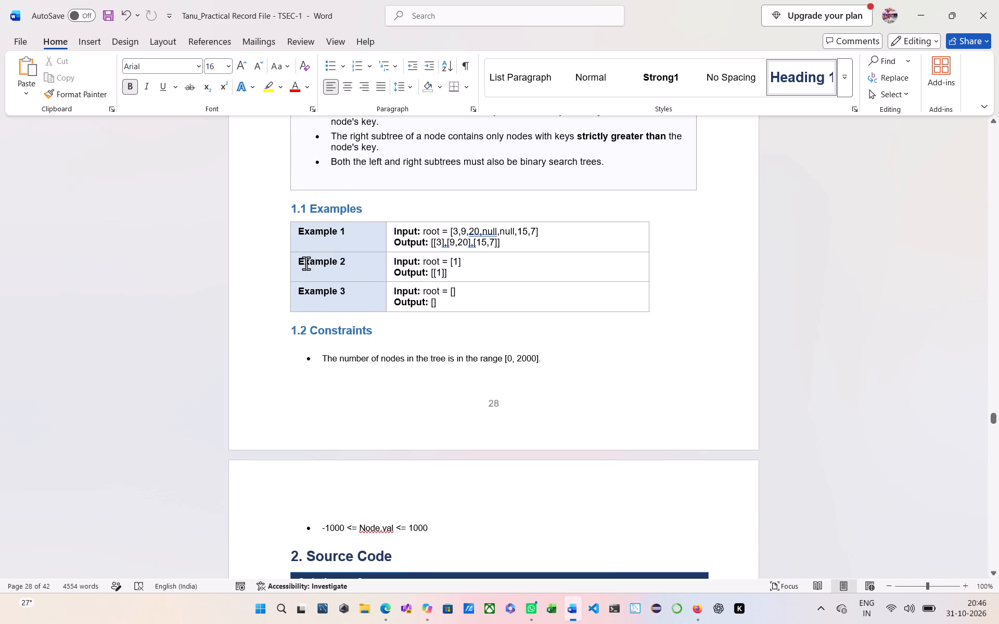
scroll(306, 263, "down", 6)
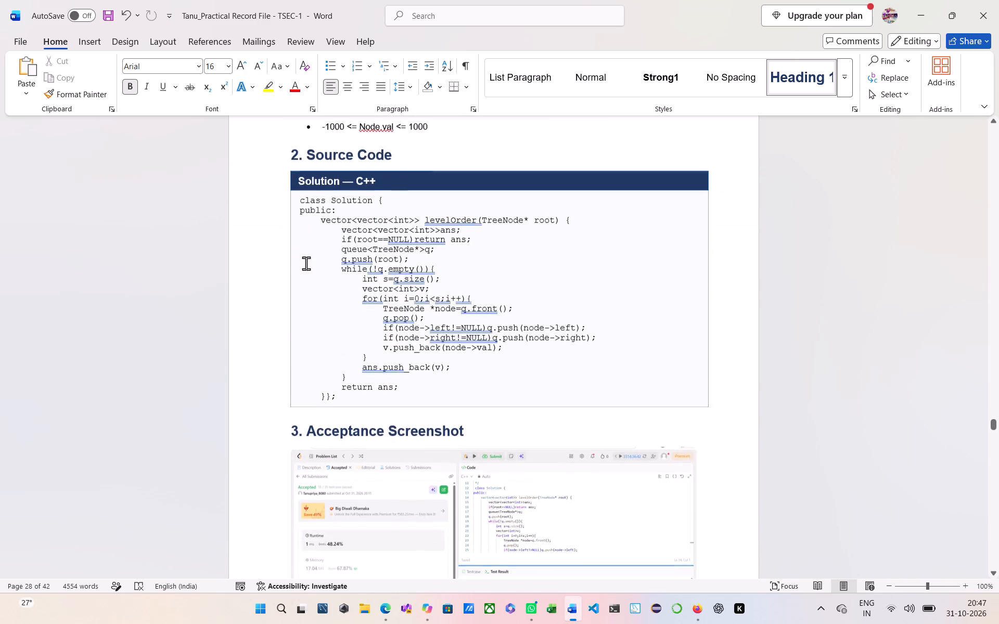
scroll(306, 263, "down", 9)
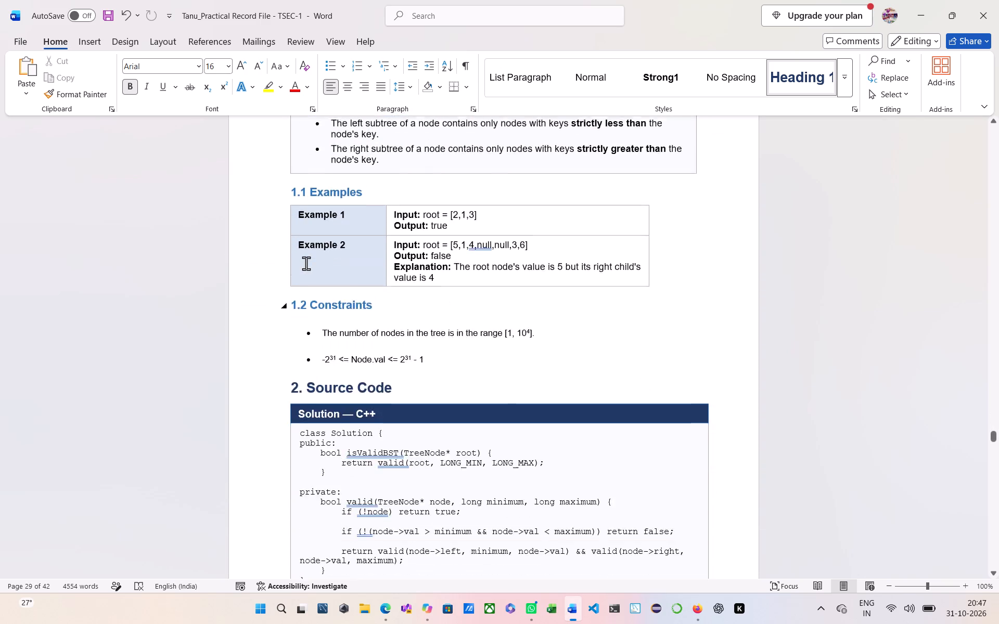
scroll(306, 263, "down", 3)
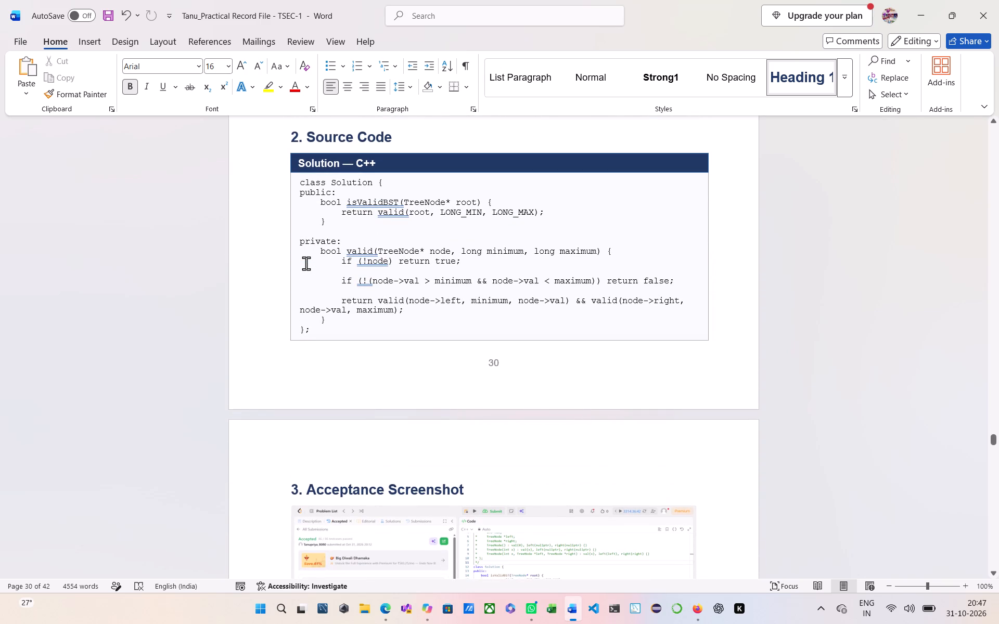
scroll(306, 263, "down", 5)
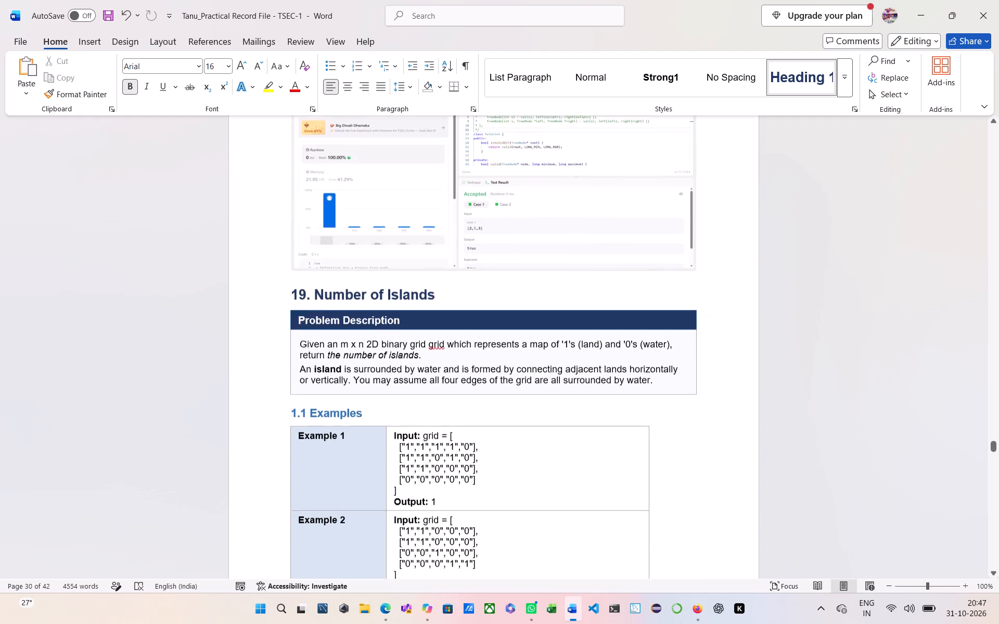
Examine the Number of Islands section's page breaks and screenshot placement, and where the Course Schedule section starts.
scroll(306, 263, "down", 3)
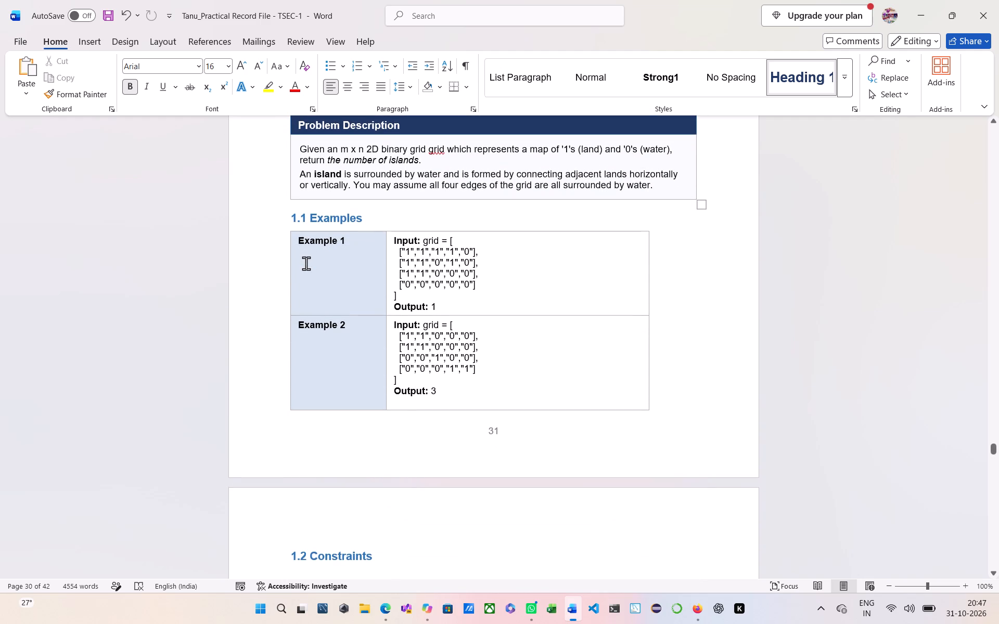
scroll(306, 263, "down", 3)
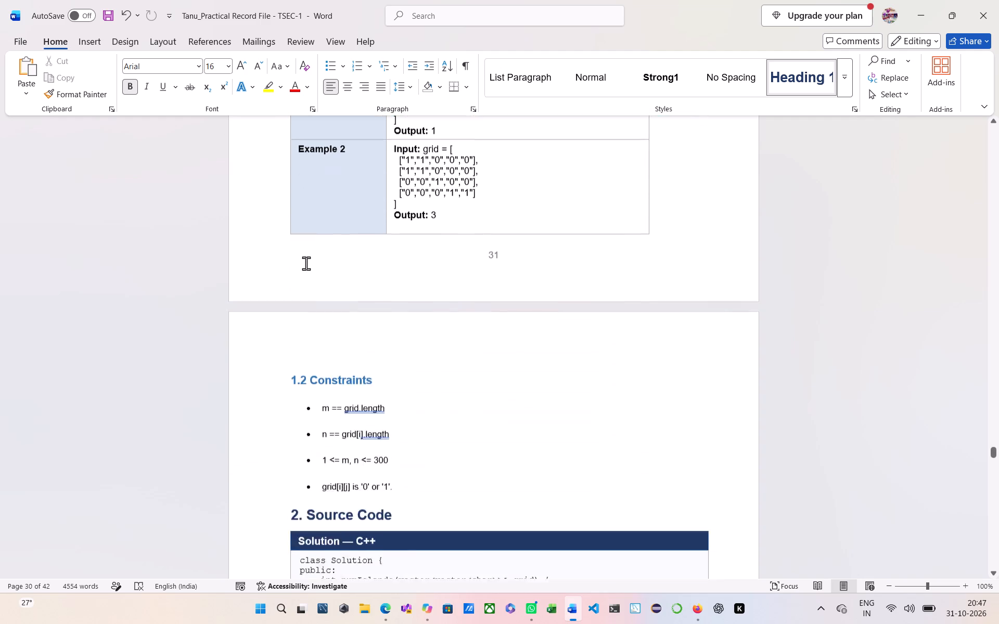
scroll(306, 263, "down", 6)
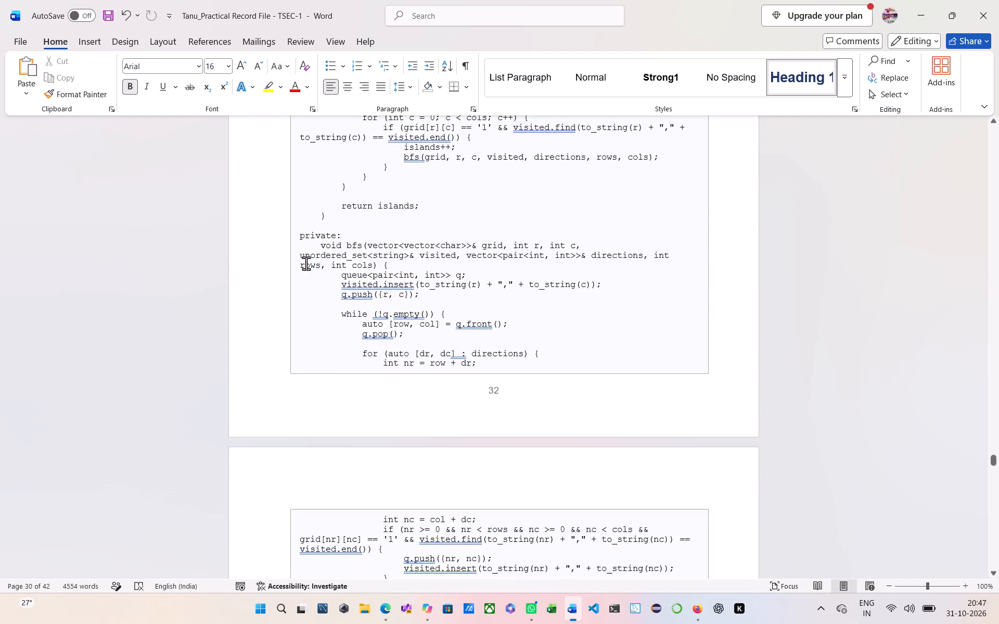
scroll(306, 263, "down", 6)
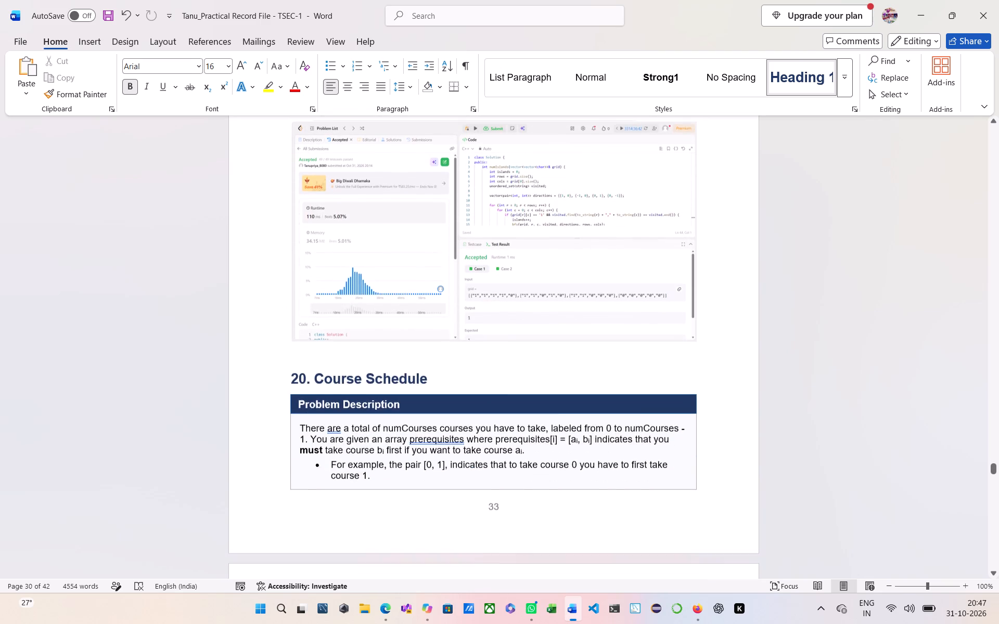
Examine the Course Schedule section's layout across its pages and where the Search in Rotated Sorted Array section starts.
scroll(306, 263, "down", 3)
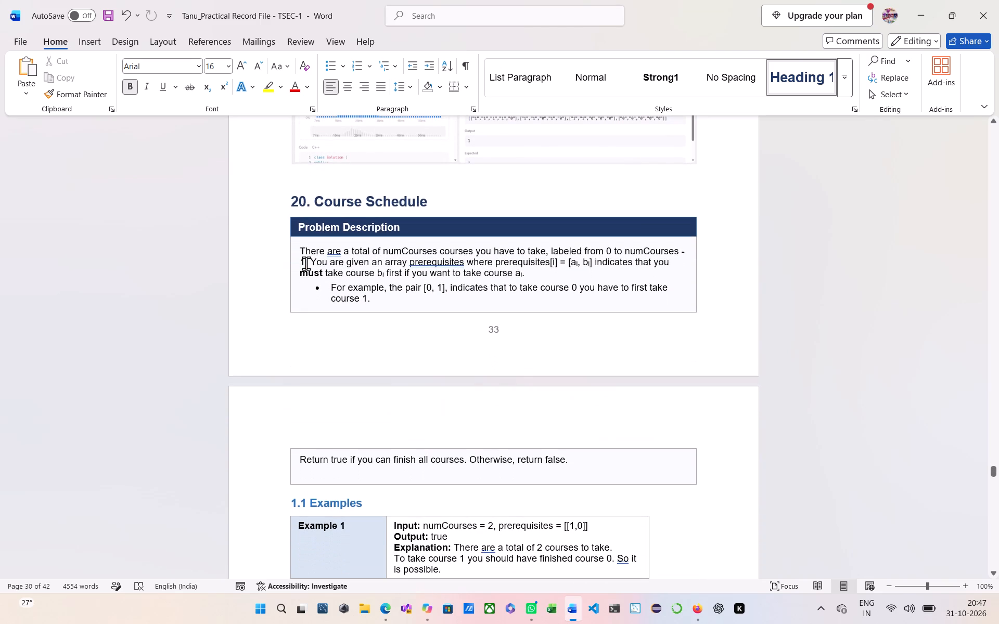
scroll(306, 263, "down", 2)
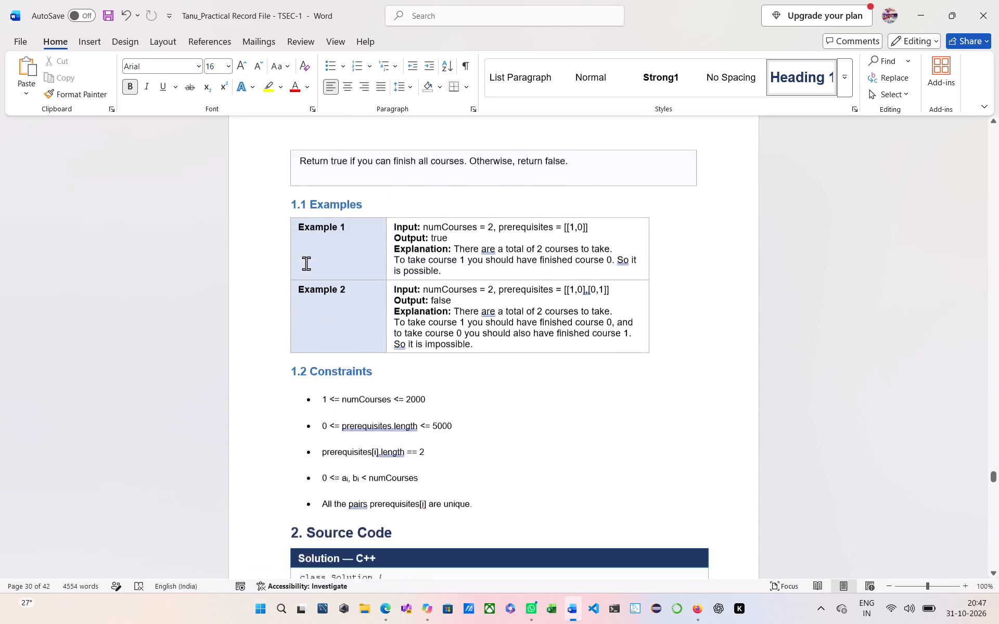
scroll(306, 263, "down", 7)
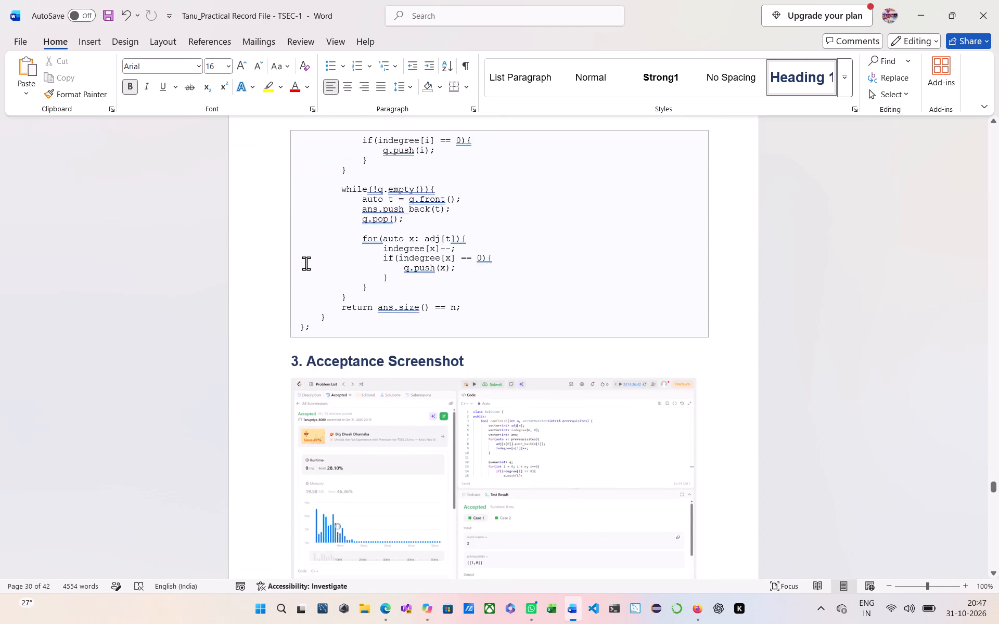
scroll(306, 263, "down", 2)
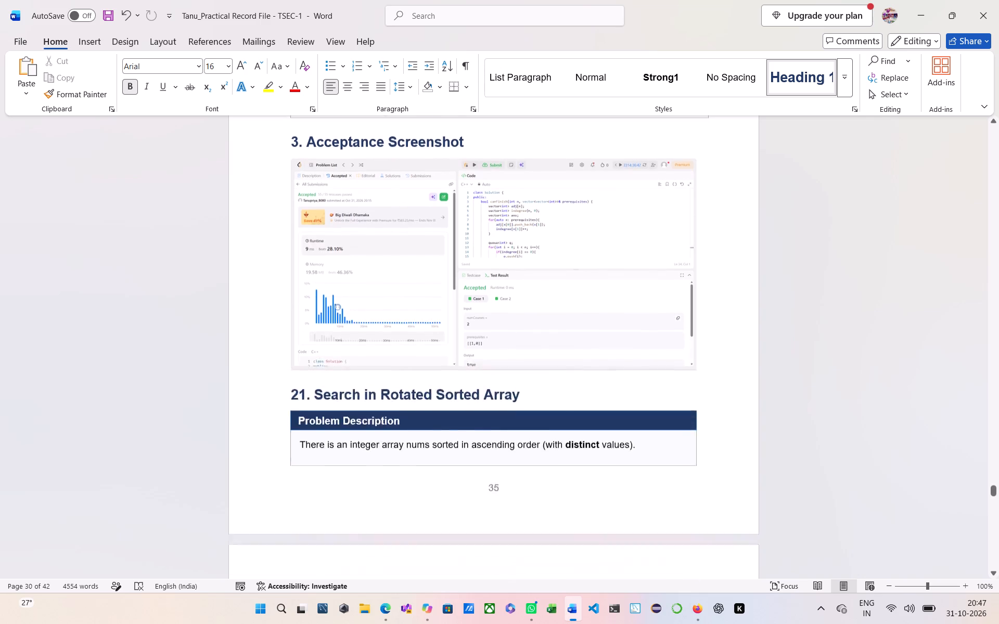
scroll(306, 263, "down", 2)
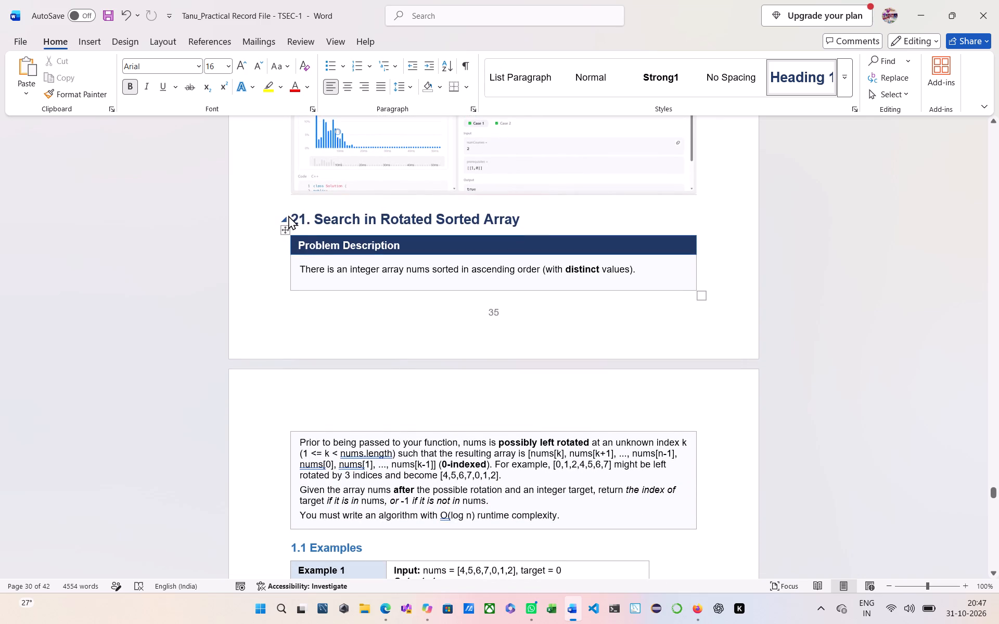
Insert four blank lines before the "20. Course Schedule" heading to move it and its problem description to page 34.
scroll(288, 215, "up", 3)
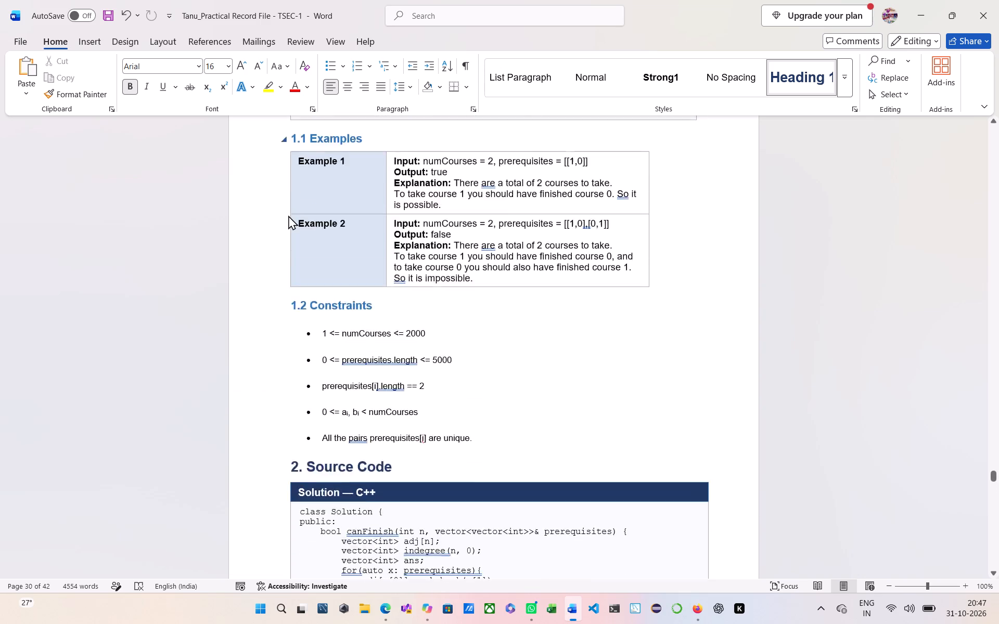
scroll(288, 215, "up", 4)
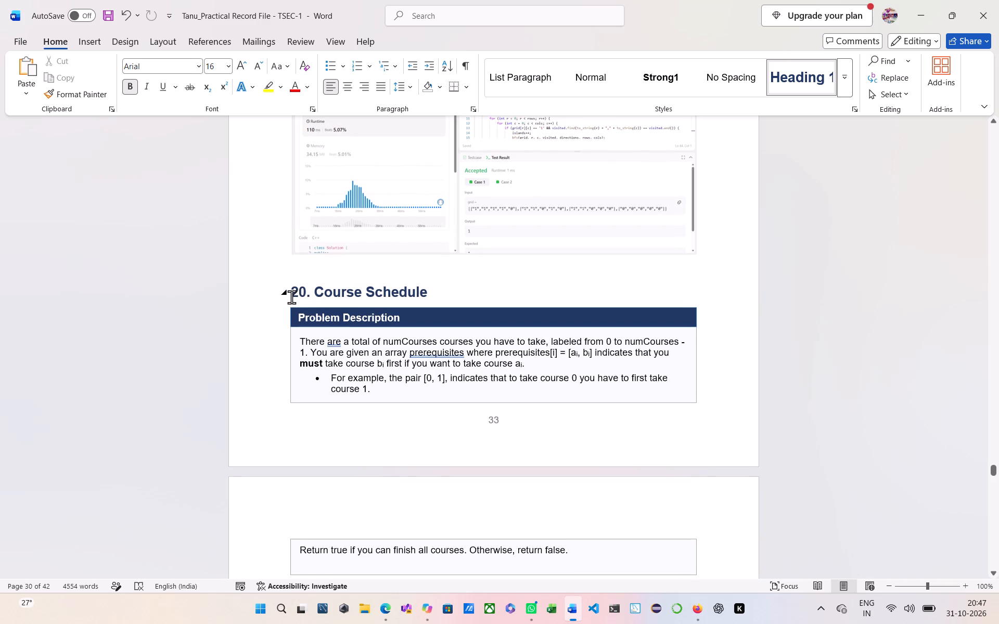
left_click(291, 297)
key("Return")
key("Return")
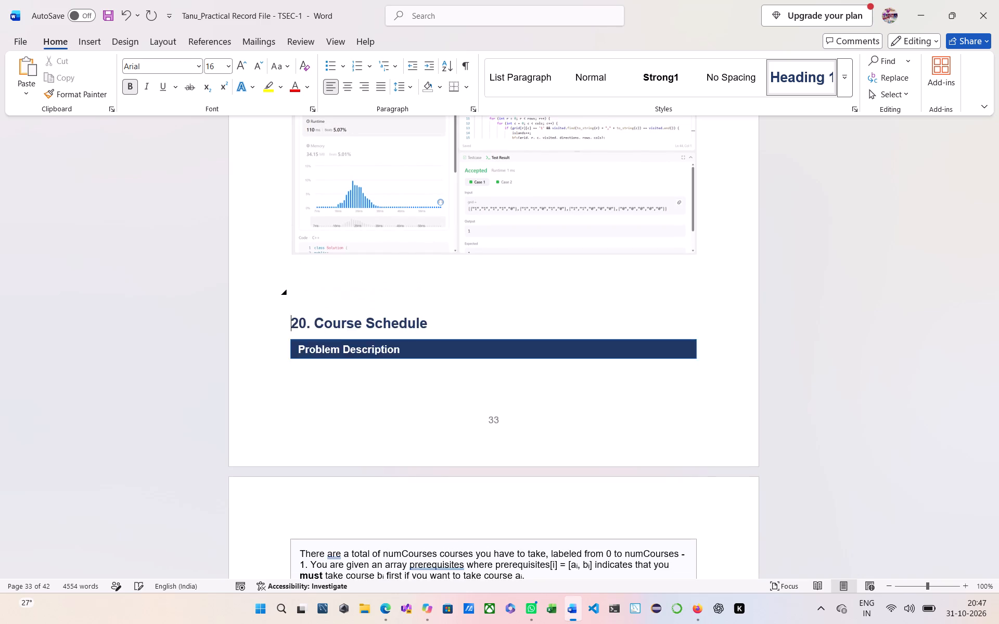
key("Return")
key("Return")
Check how the shifted Course Schedule section flows, including its source code box and acceptance screenshot.
scroll(291, 297, "down", 2)
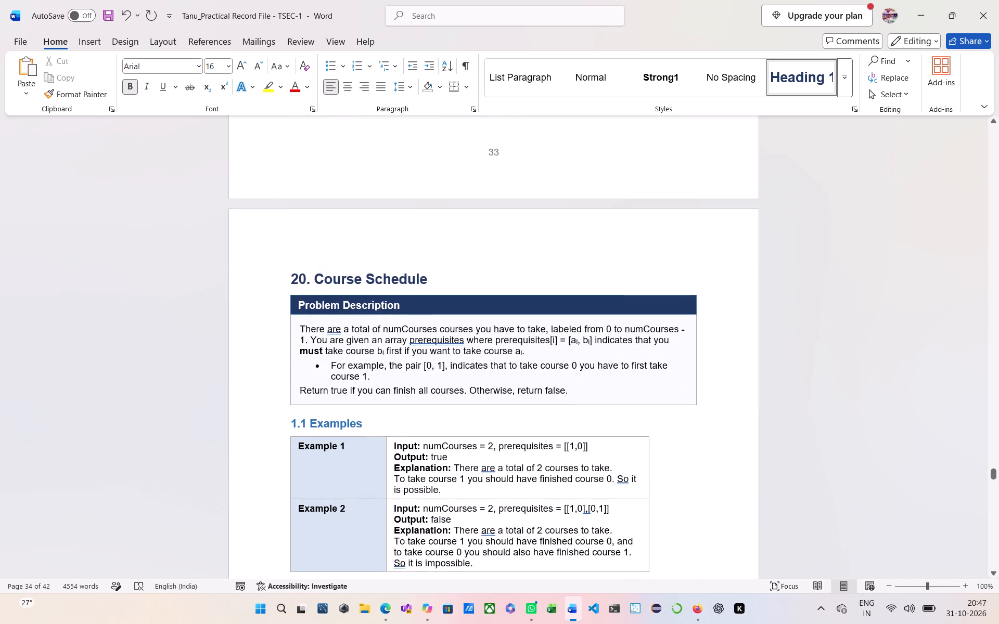
scroll(291, 297, "down", 4)
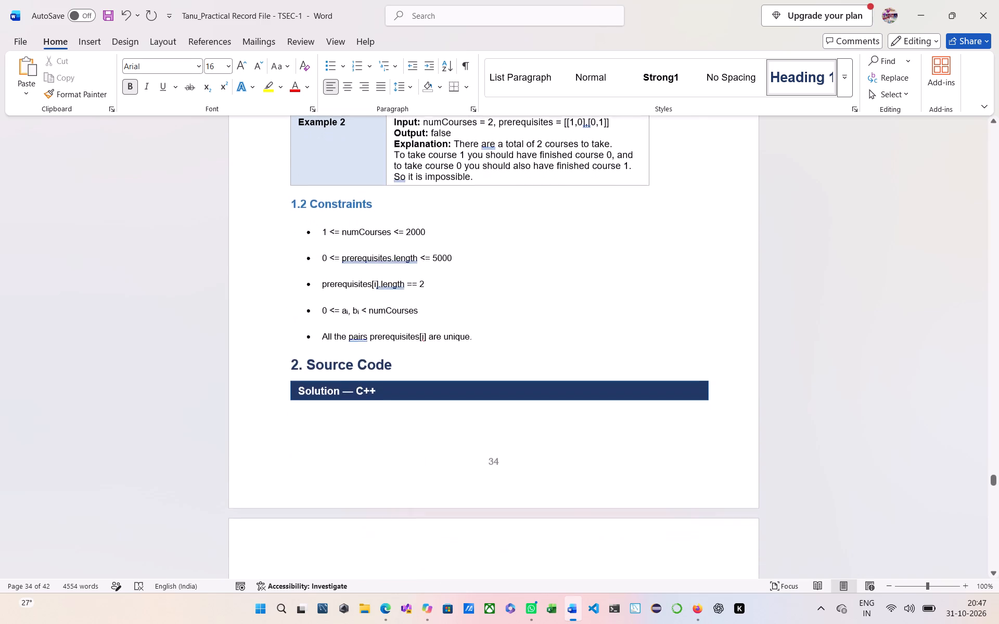
scroll(291, 297, "down", 1)
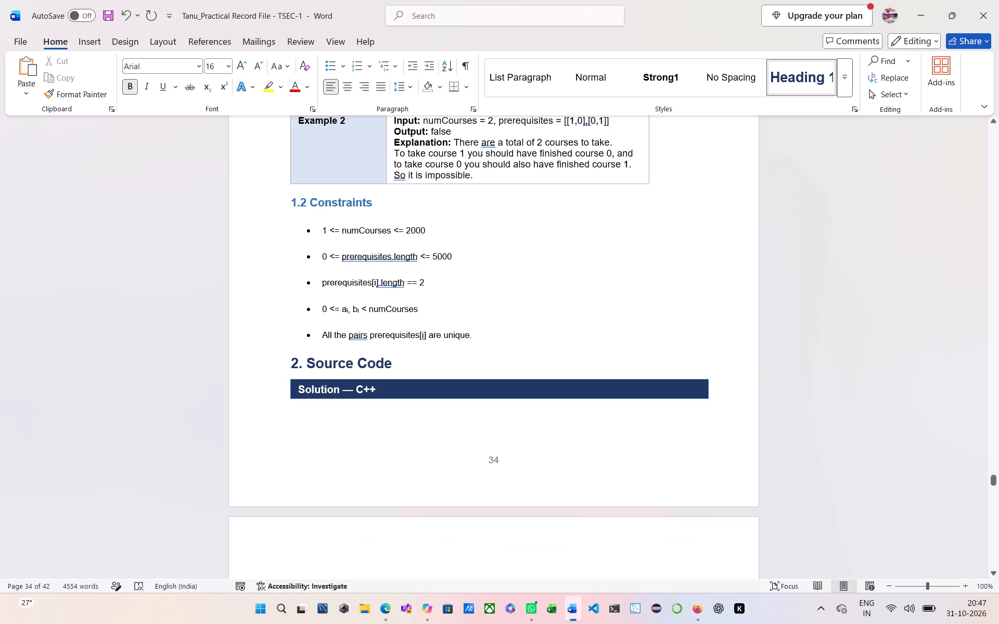
scroll(291, 297, "up", 4)
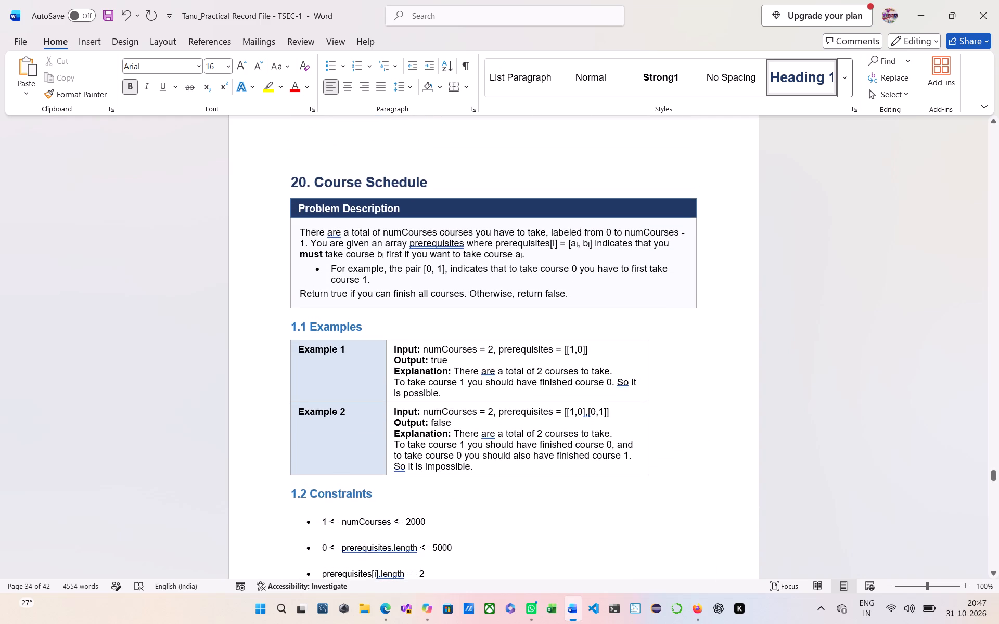
scroll(291, 297, "up", 1)
scroll(291, 297, "down", 2)
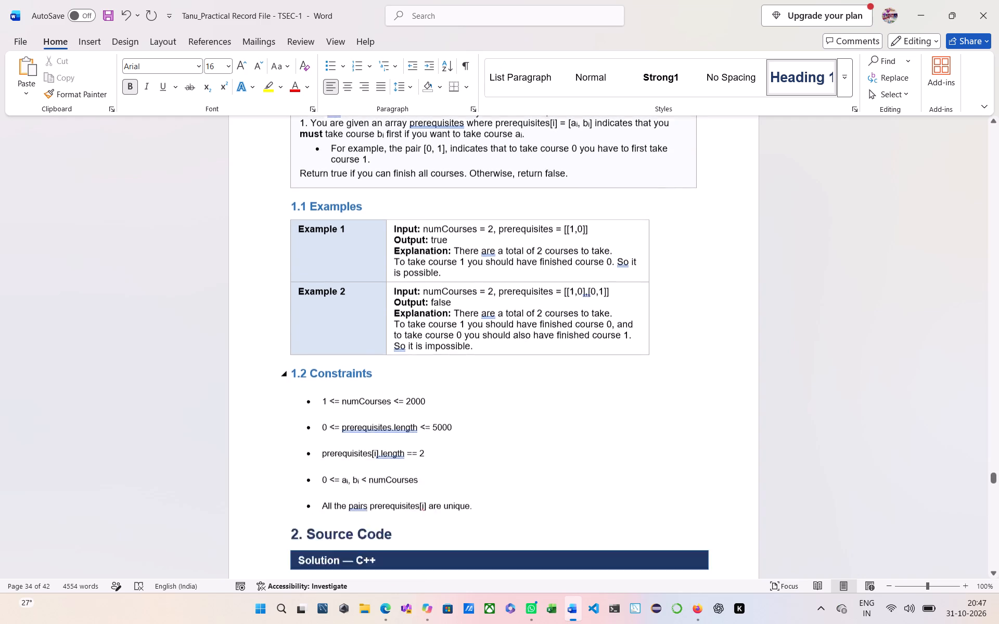
scroll(291, 297, "down", 2)
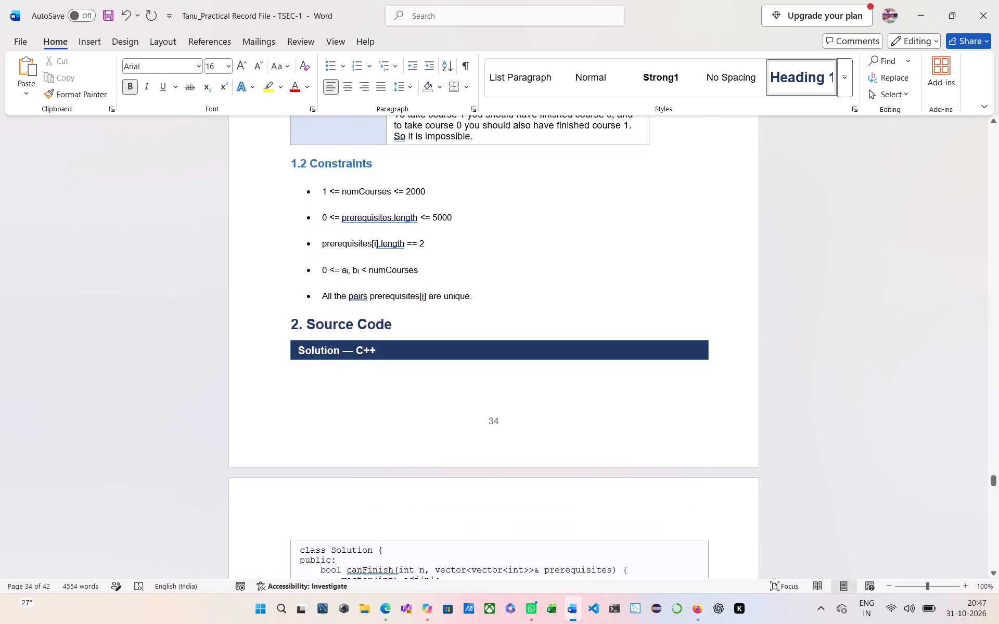
scroll(291, 297, "down", 2)
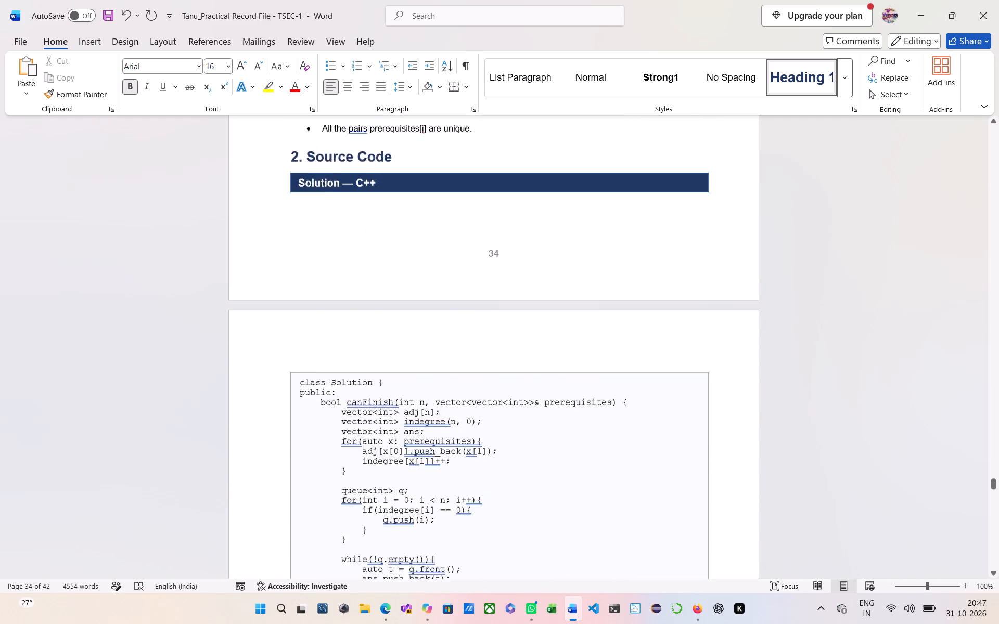
scroll(291, 297, "down", 10)
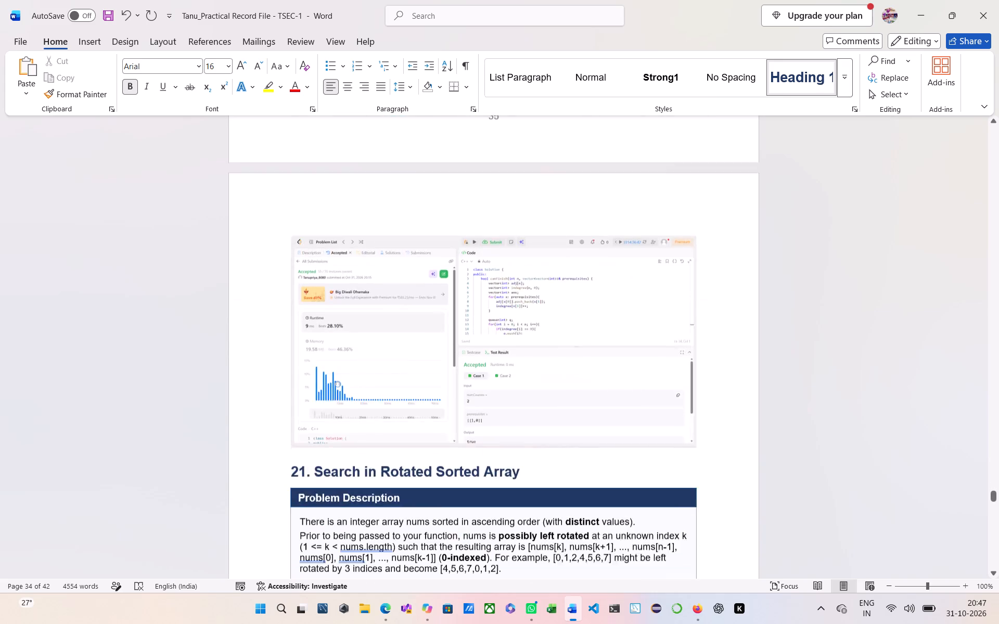
Examine the Search in Rotated Sorted Array section's page breaks and screenshot placement, and where the Kth Largest Element section starts.
scroll(291, 297, "down", 4)
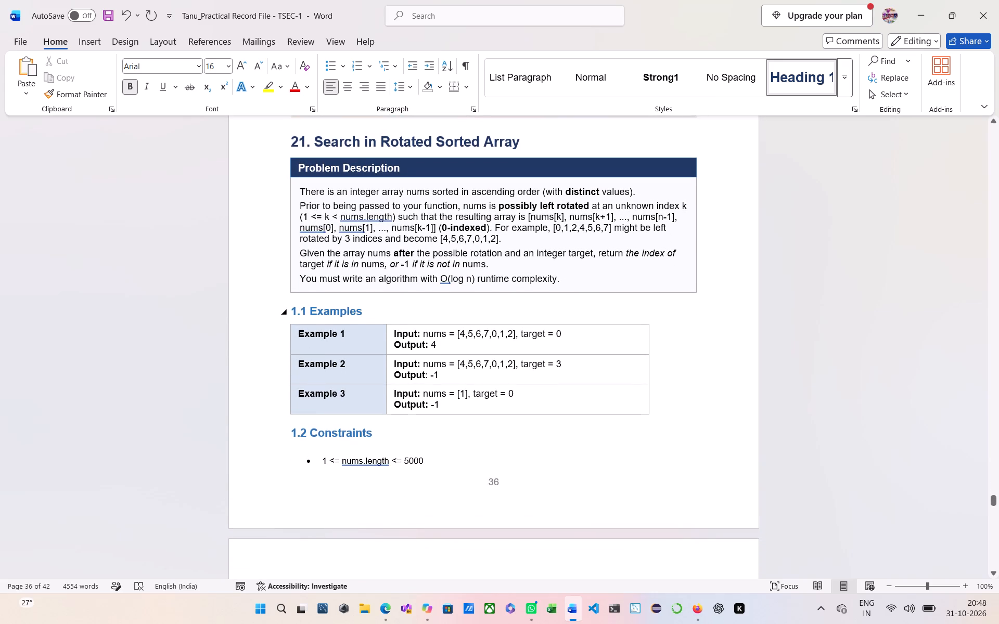
scroll(291, 297, "down", 3)
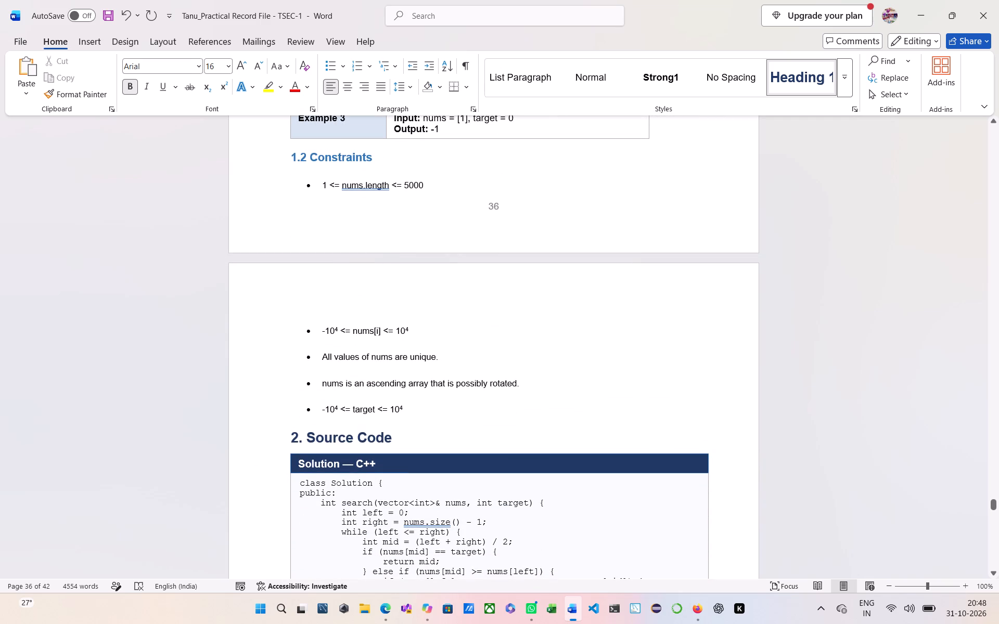
scroll(291, 297, "down", 6)
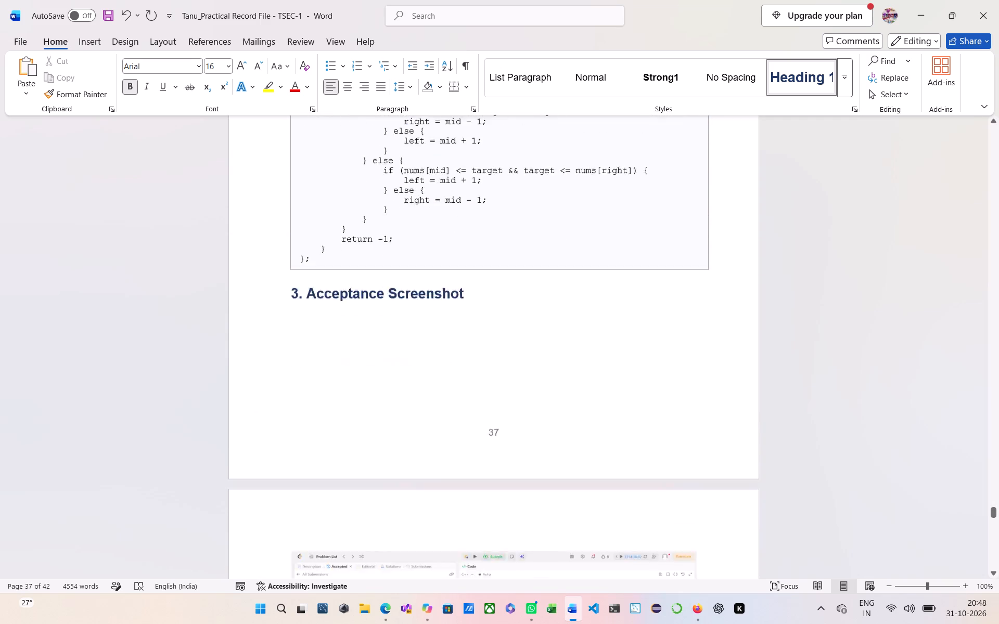
scroll(291, 297, "down", 3)
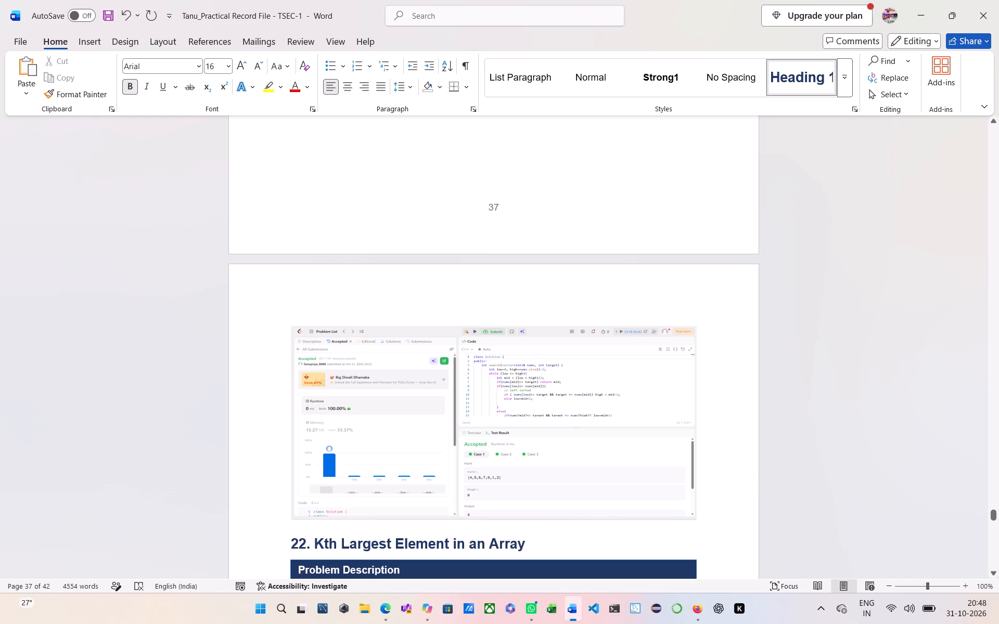
scroll(291, 297, "up", 5)
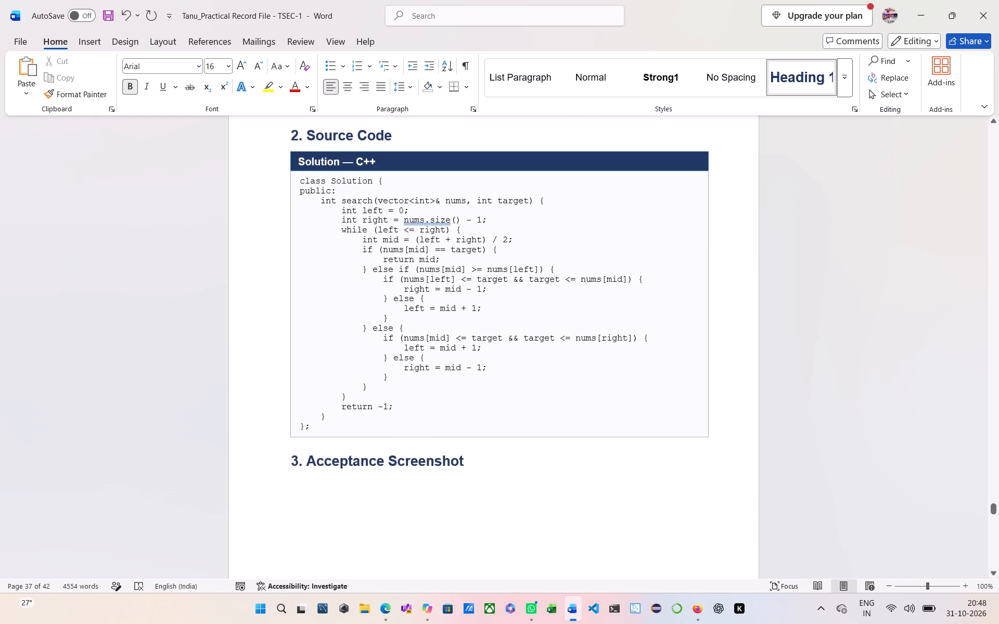
scroll(291, 297, "up", 6)
scroll(291, 297, "down", 1)
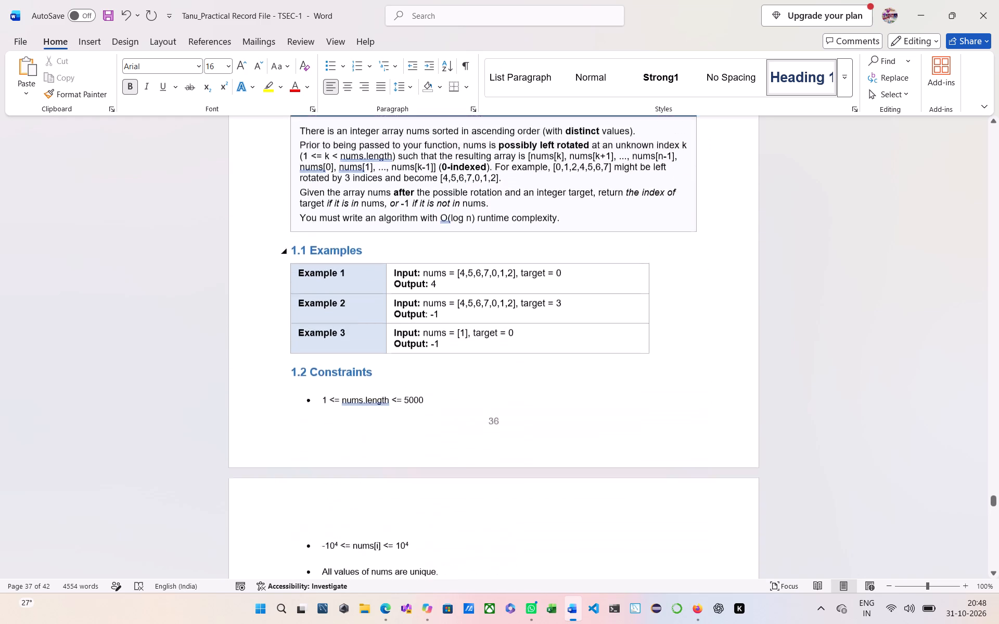
scroll(291, 297, "down", 2)
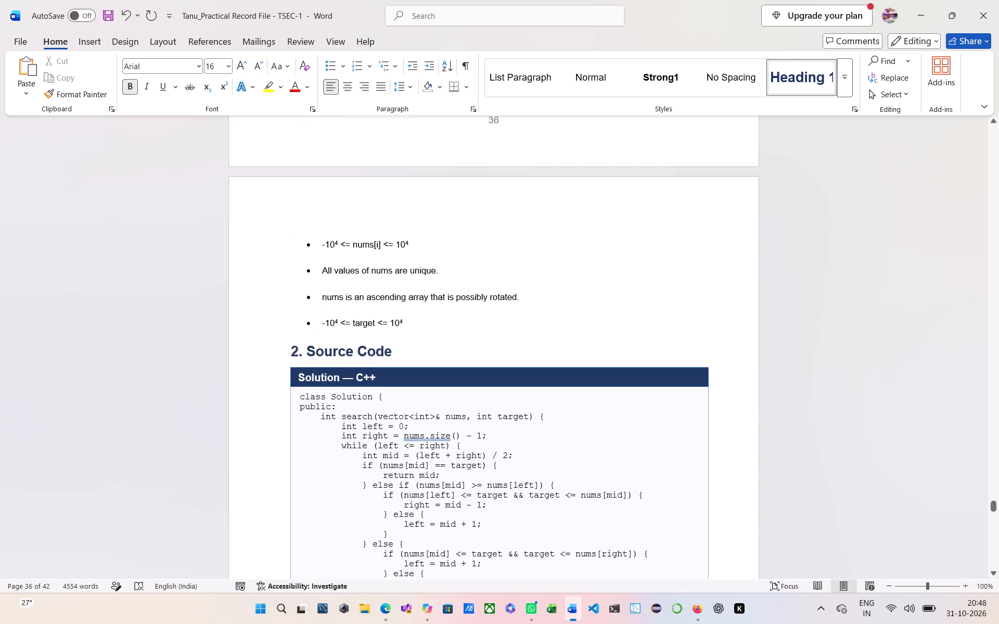
scroll(291, 297, "down", 9)
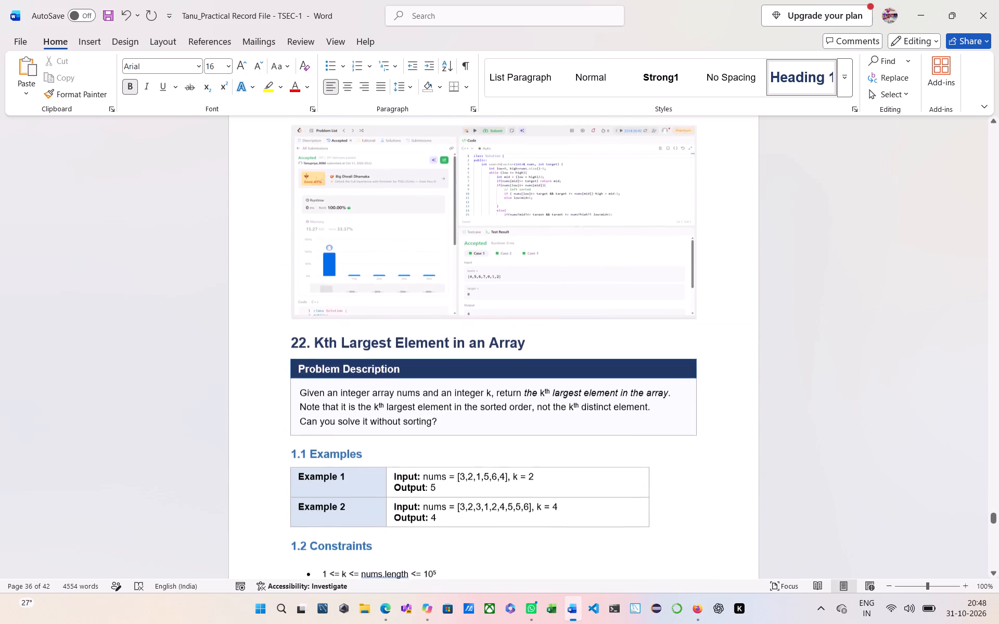
Insert two blank lines before the "2. Source Code" heading in the Kth Largest Element section to move it to page 39.
scroll(291, 297, "down", 3)
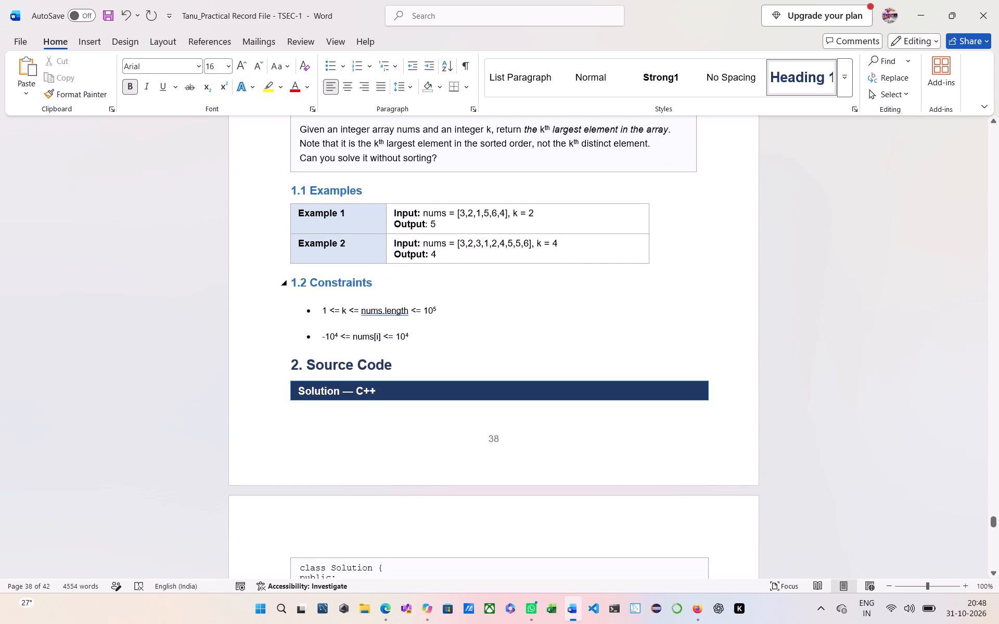
left_click(287, 354)
key("Return")
key("Return")
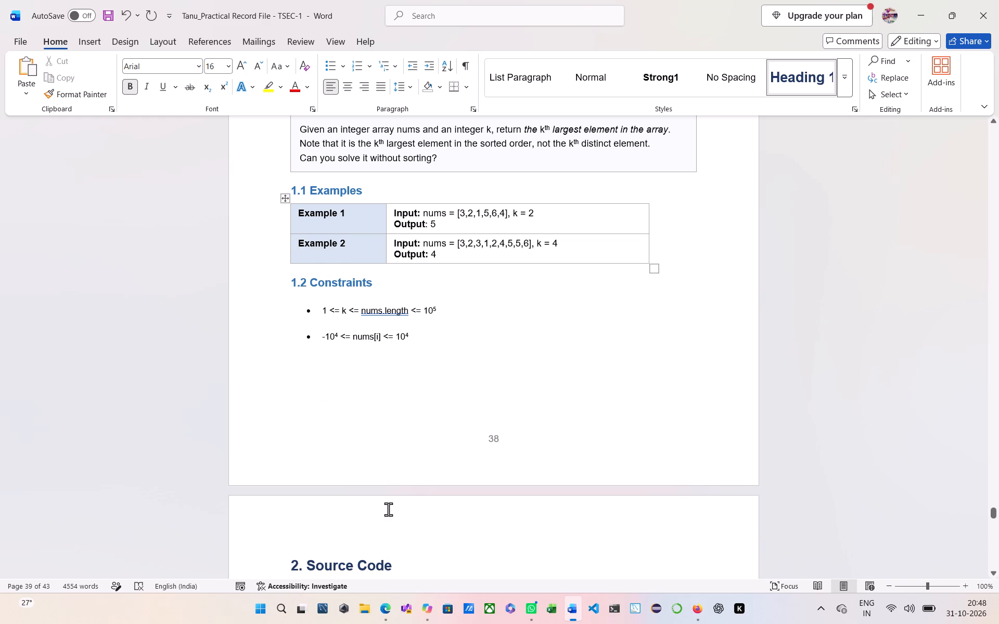
Insert five blank lines before the "23. Permutations" heading to move it and its problem description to page 40.
scroll(388, 509, "down", 7)
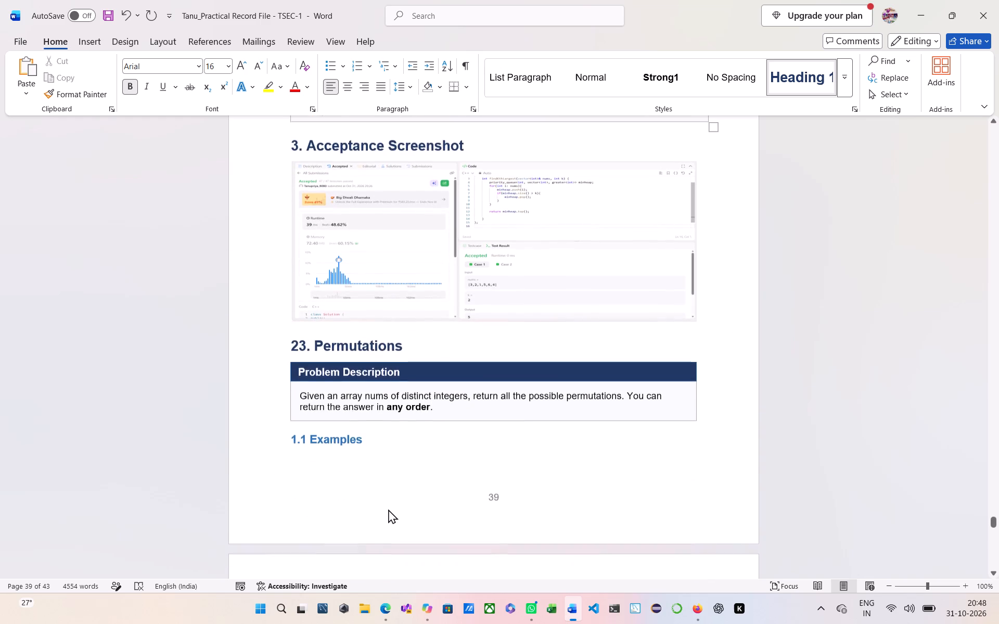
scroll(388, 509, "down", 1)
left_click(291, 311)
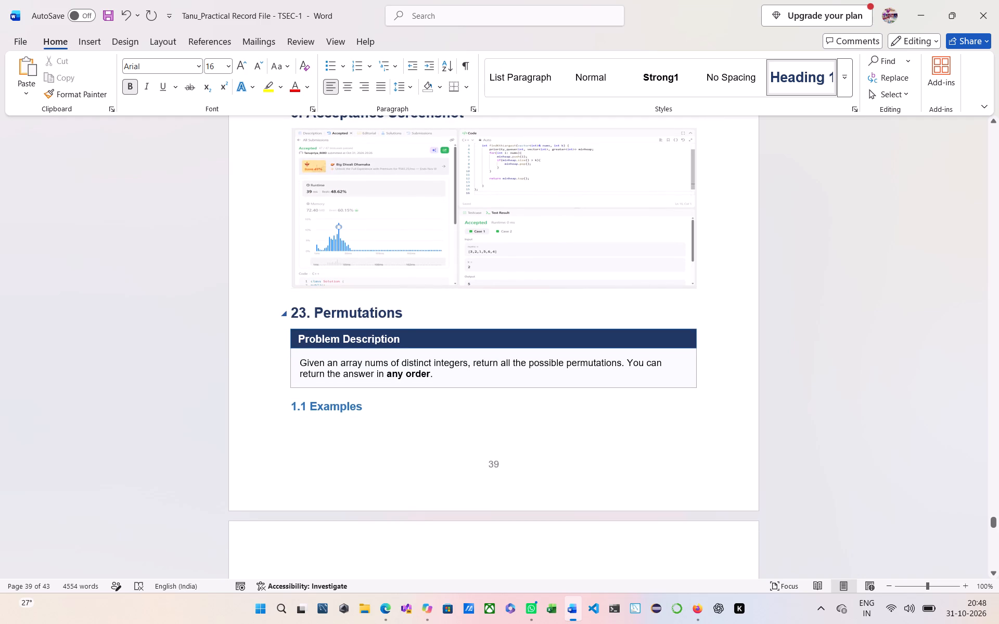
left_click(280, 303)
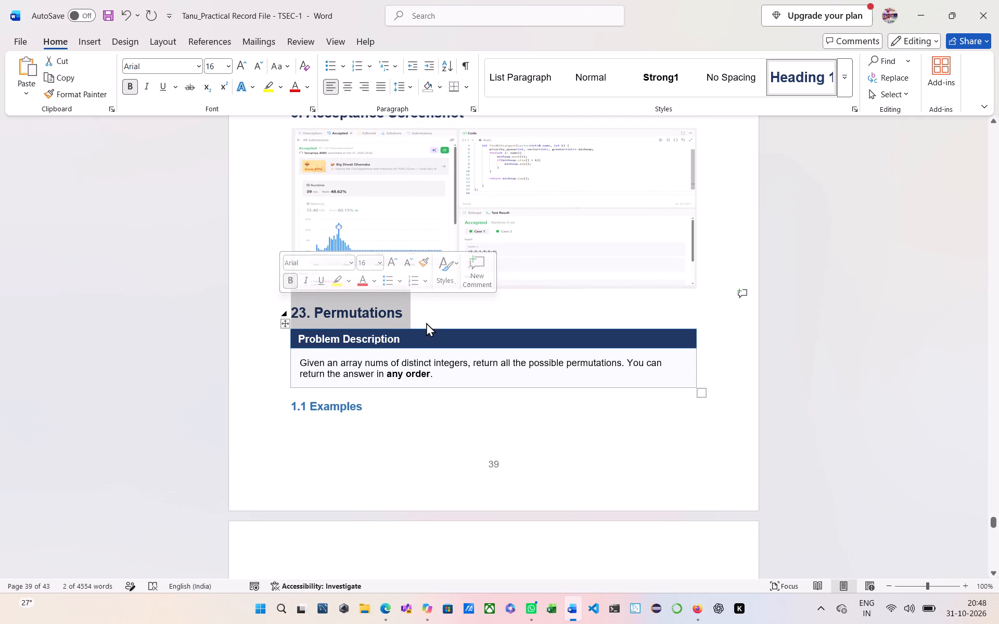
left_click(432, 324)
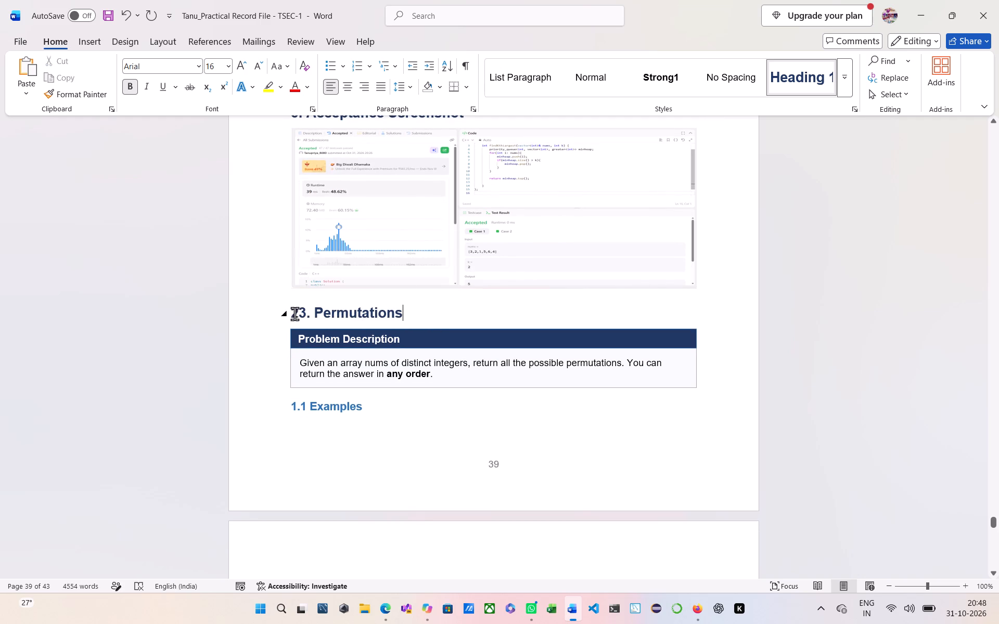
left_click(293, 313)
key("Return")
key("Return")
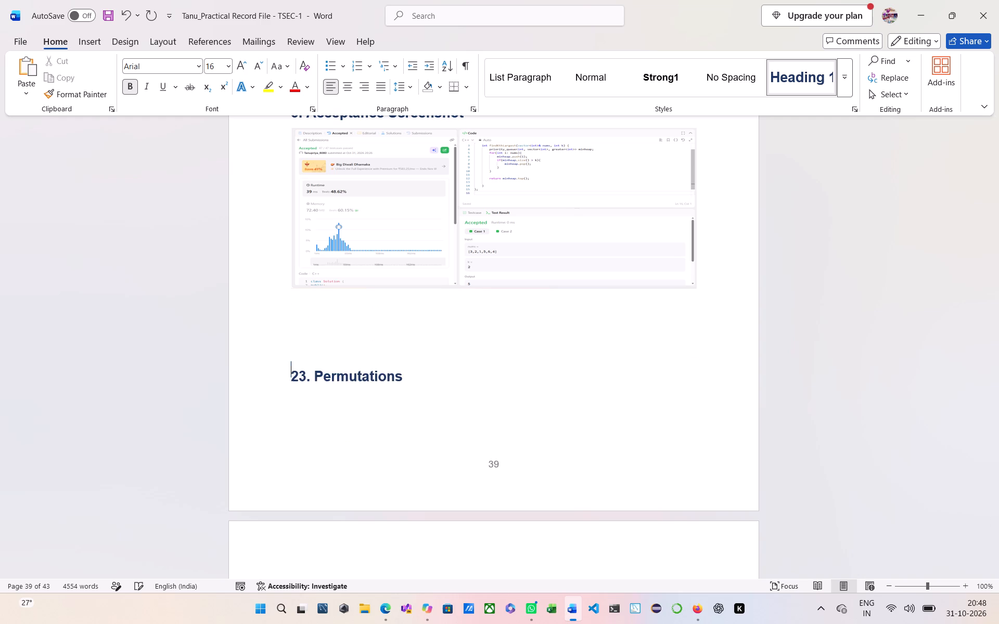
key("Return")
key("Return")
key("Return")
Examine how the Permutations and Coin Change sections flow through to the document's last page.
scroll(293, 313, "down", 8)
scroll(293, 313, "up", 2)
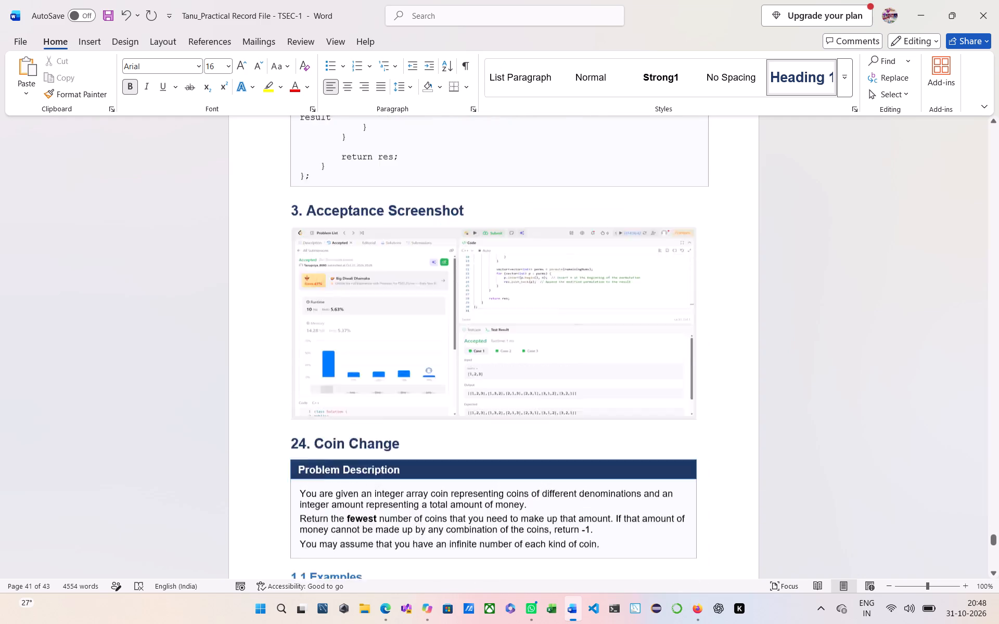
scroll(293, 313, "up", 3)
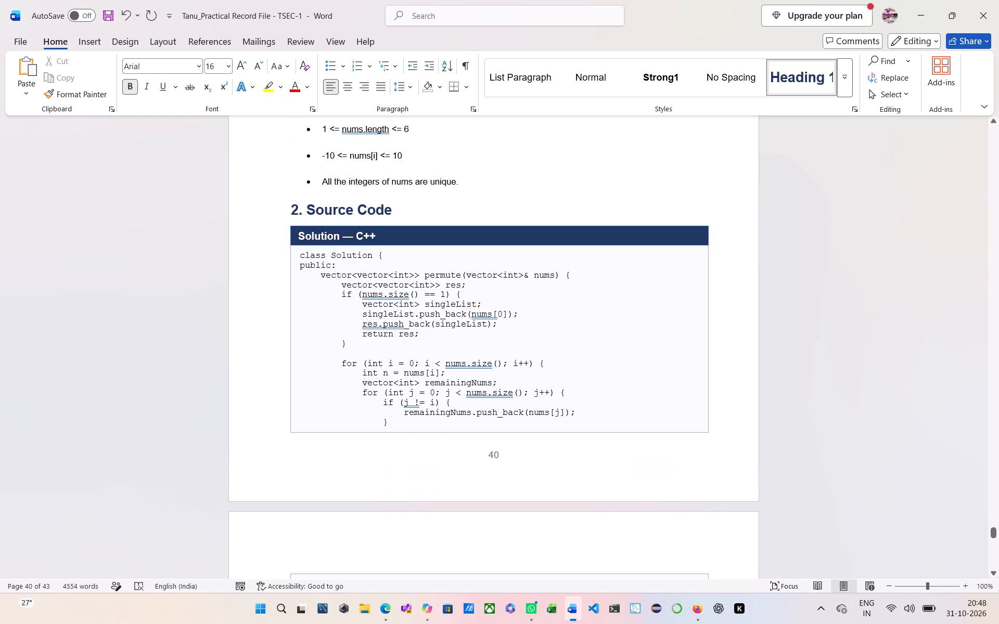
scroll(293, 313, "down", 5)
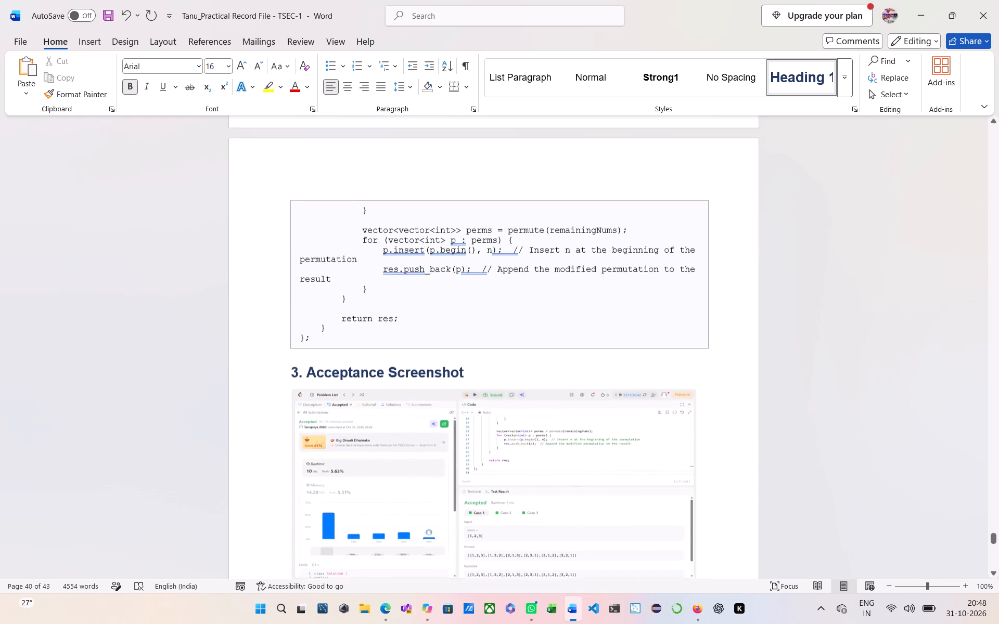
scroll(293, 313, "down", 7)
scroll(293, 313, "up", 1)
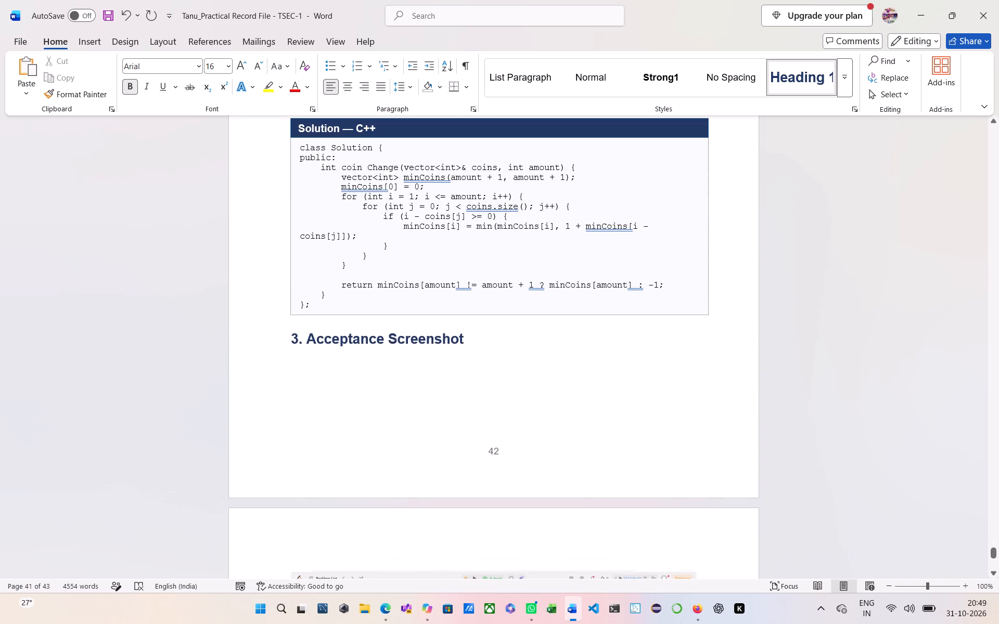
scroll(293, 313, "up", 1)
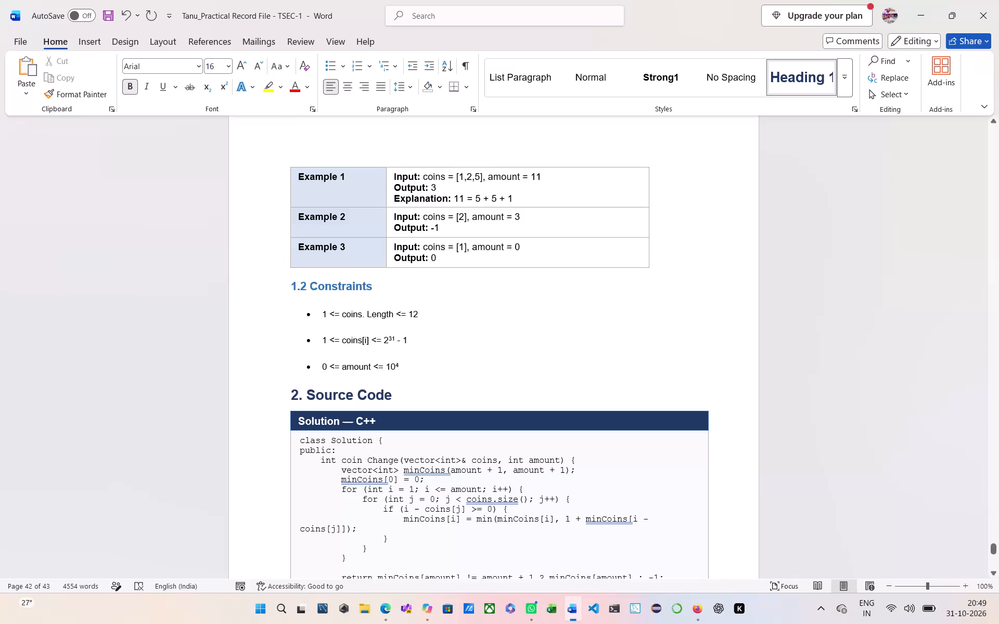
scroll(293, 313, "down", 7)
scroll(293, 313, "up", 1)
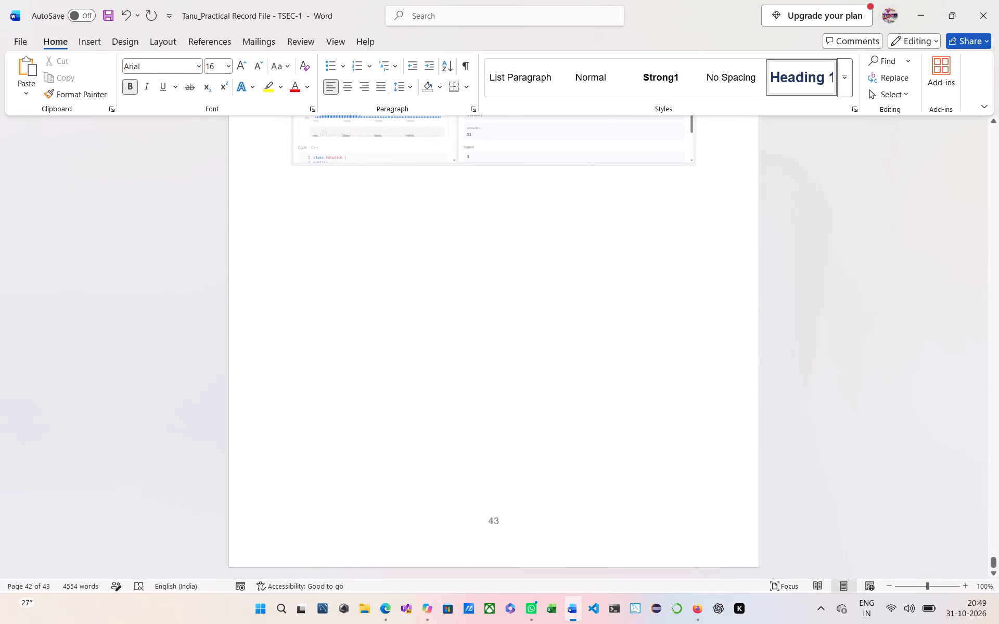
scroll(293, 313, "up", 1)
In the Index Page table, set the page number of Container With Most Water to 7.
scroll(293, 313, "up", 5)
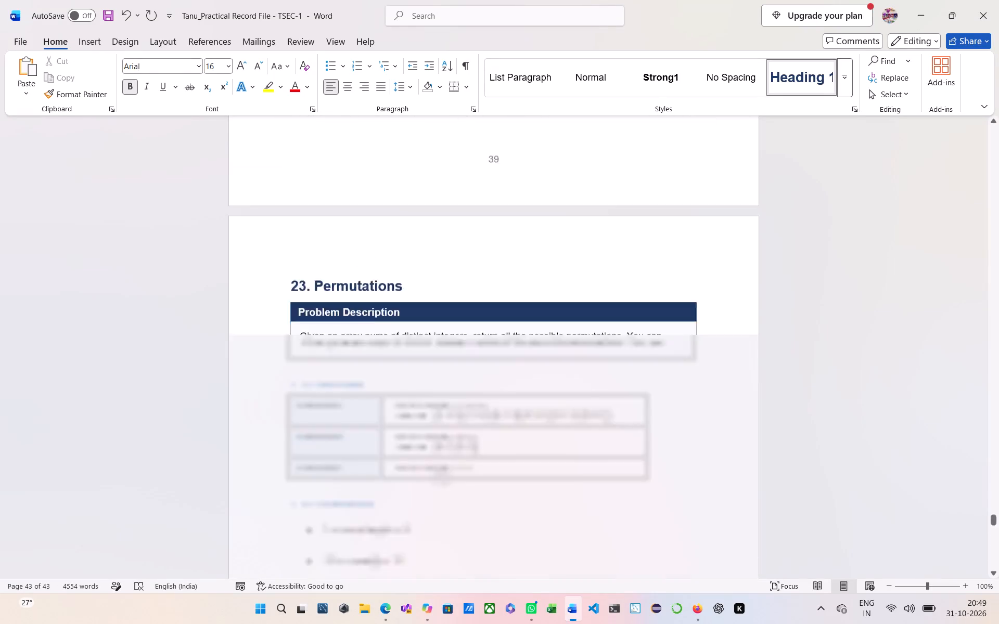
scroll(293, 313, "up", 16)
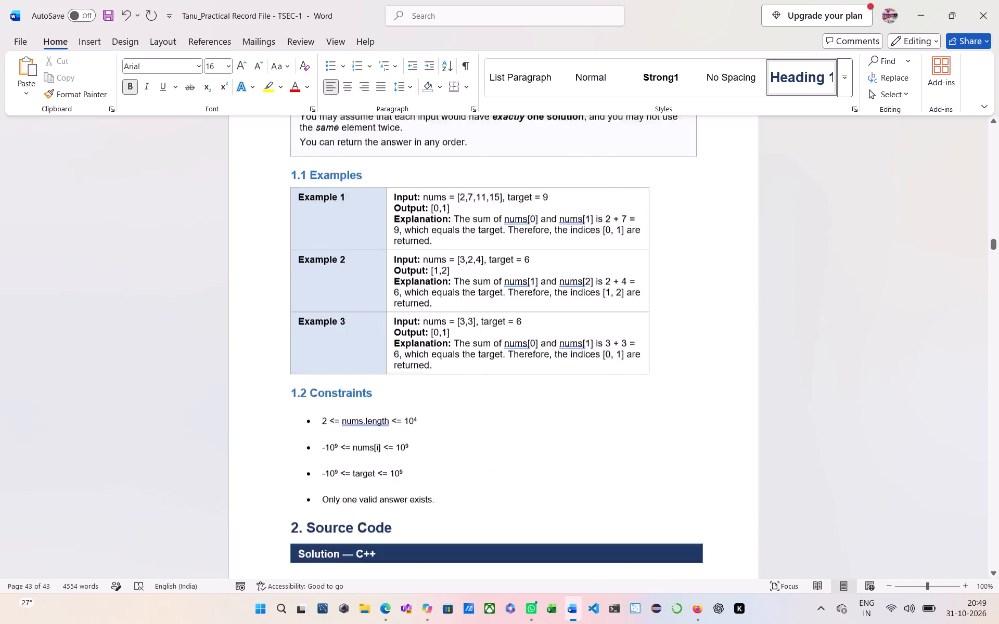
scroll(293, 313, "up", 16)
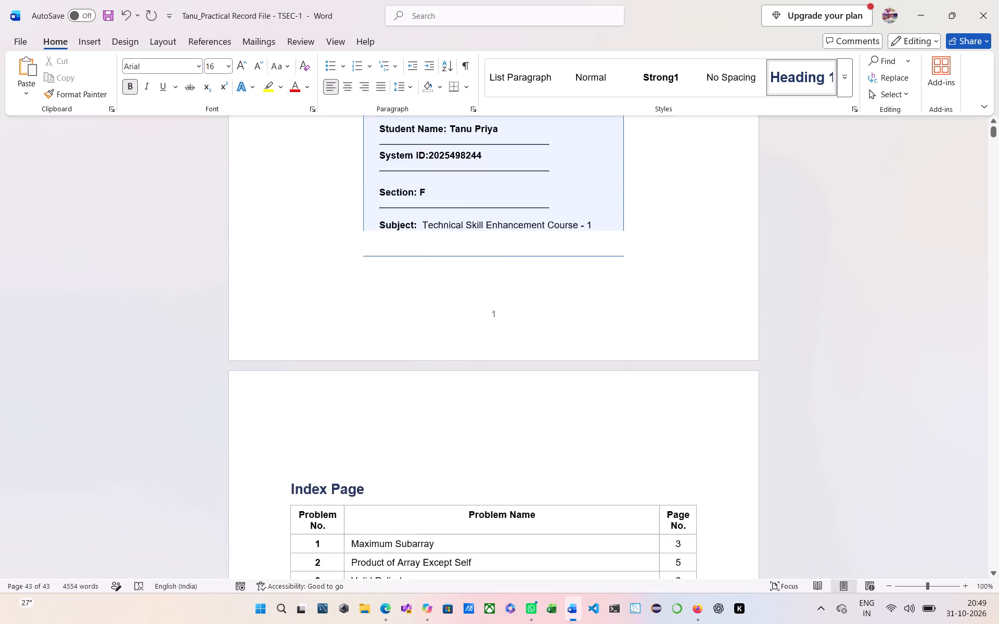
scroll(293, 313, "up", 5)
scroll(293, 313, "down", 3)
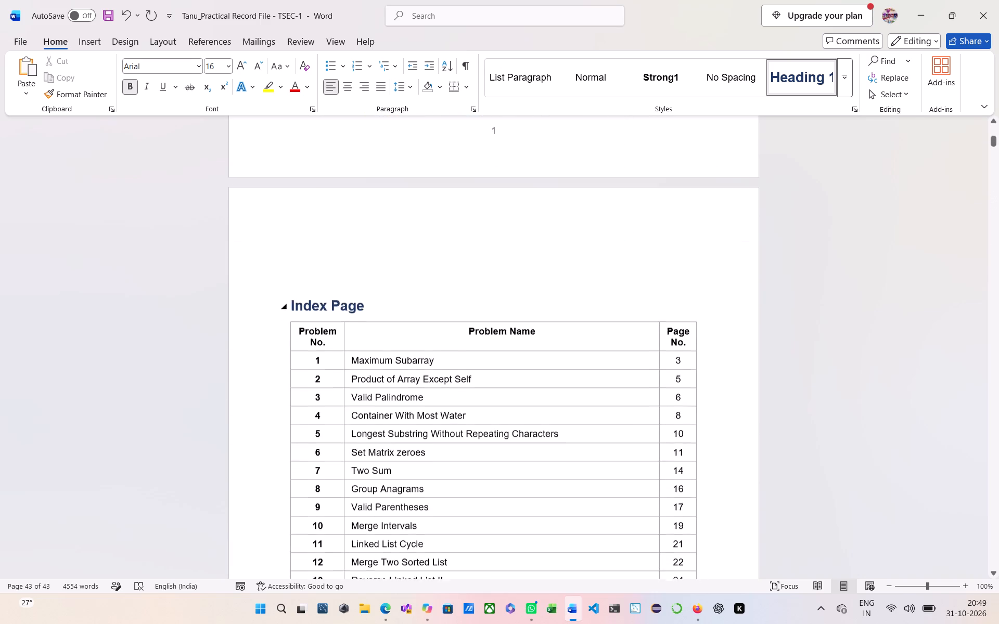
scroll(293, 313, "down", 2)
scroll(293, 313, "up", 1)
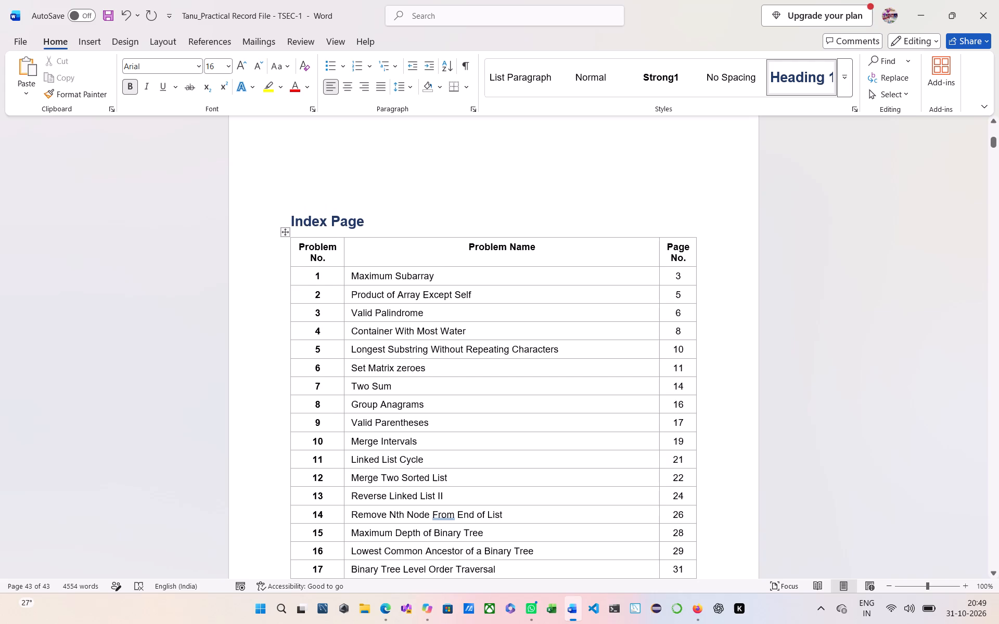
left_click(685, 296)
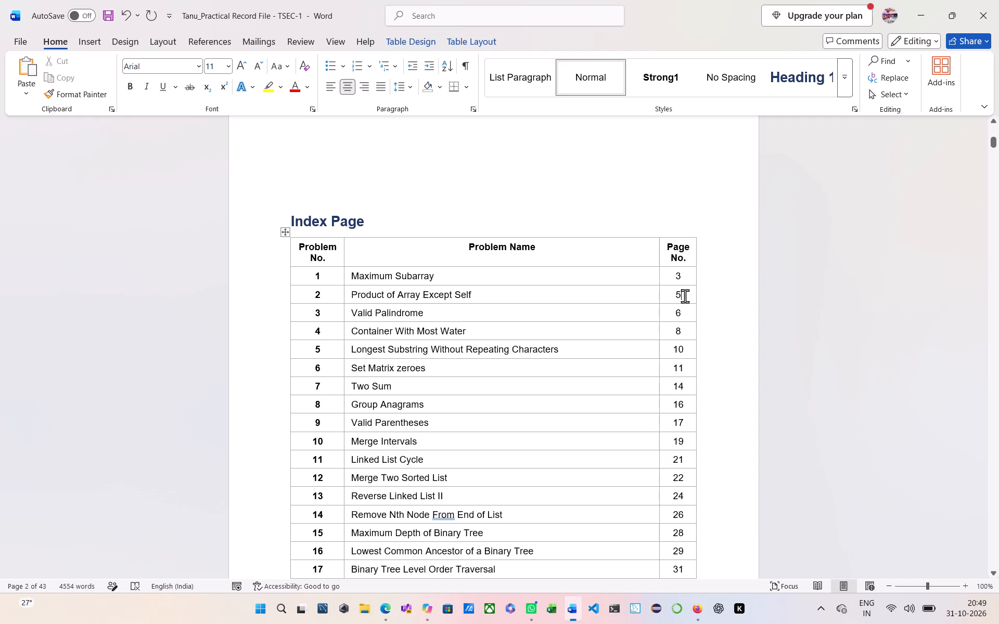
left_click(684, 333)
key("BackSpace")
key("7")
Set the index page number of Set Matrix zeroes to 12.
left_click(684, 353)
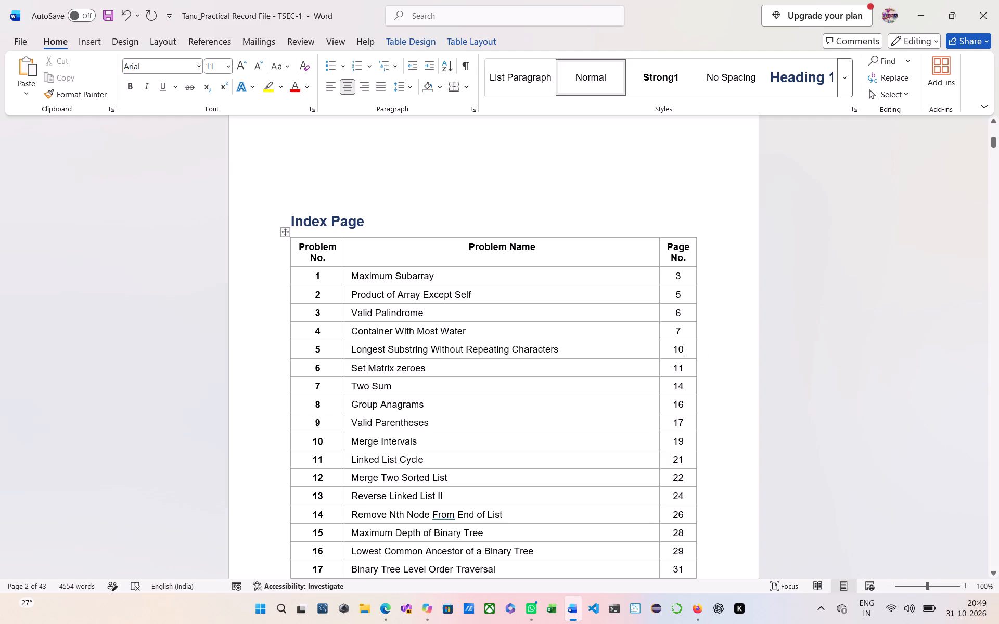
left_click(684, 365)
key("BackSpace")
key("2")
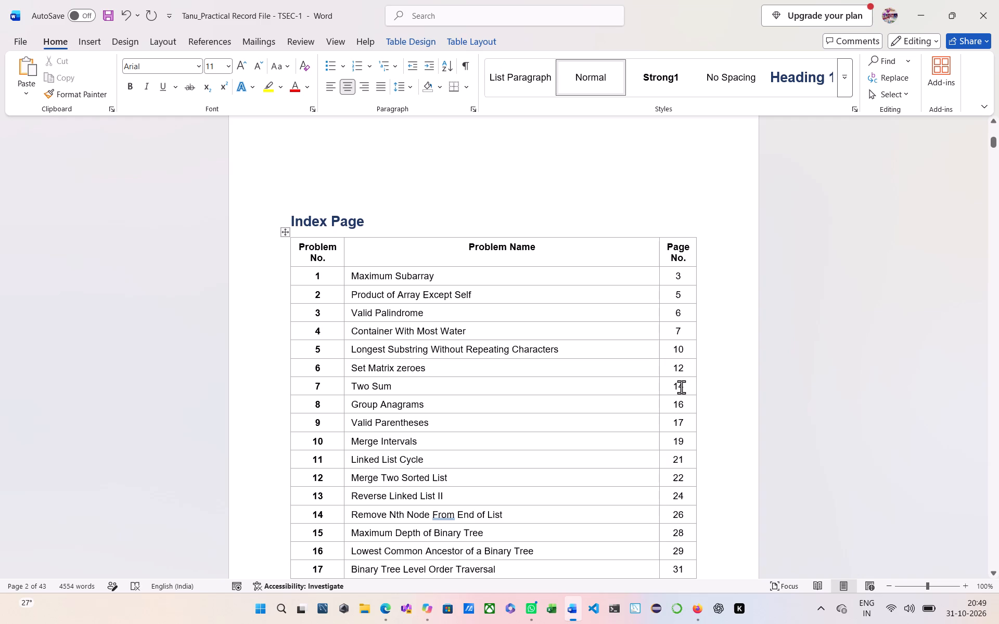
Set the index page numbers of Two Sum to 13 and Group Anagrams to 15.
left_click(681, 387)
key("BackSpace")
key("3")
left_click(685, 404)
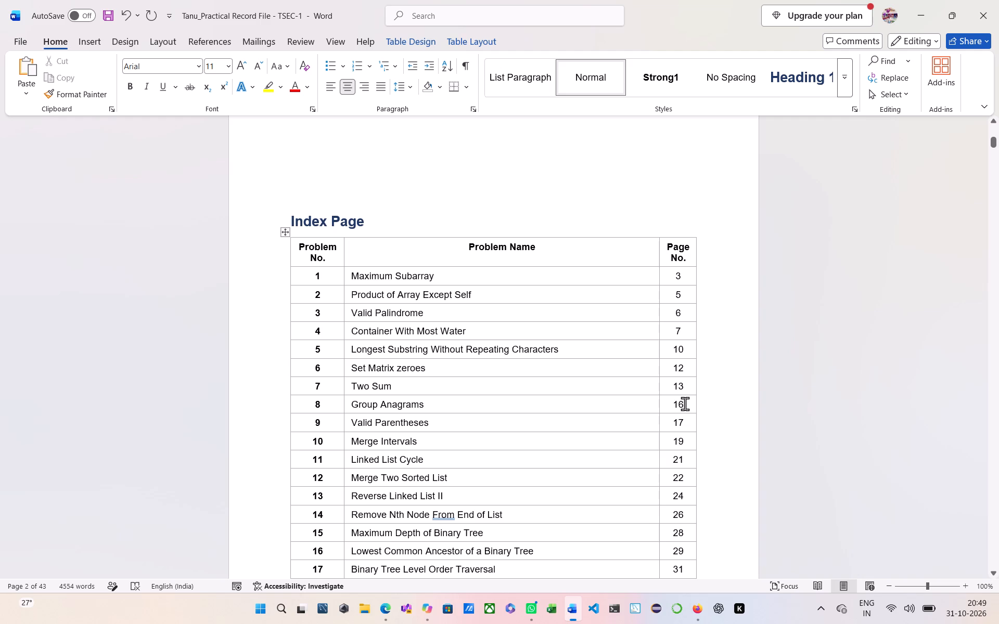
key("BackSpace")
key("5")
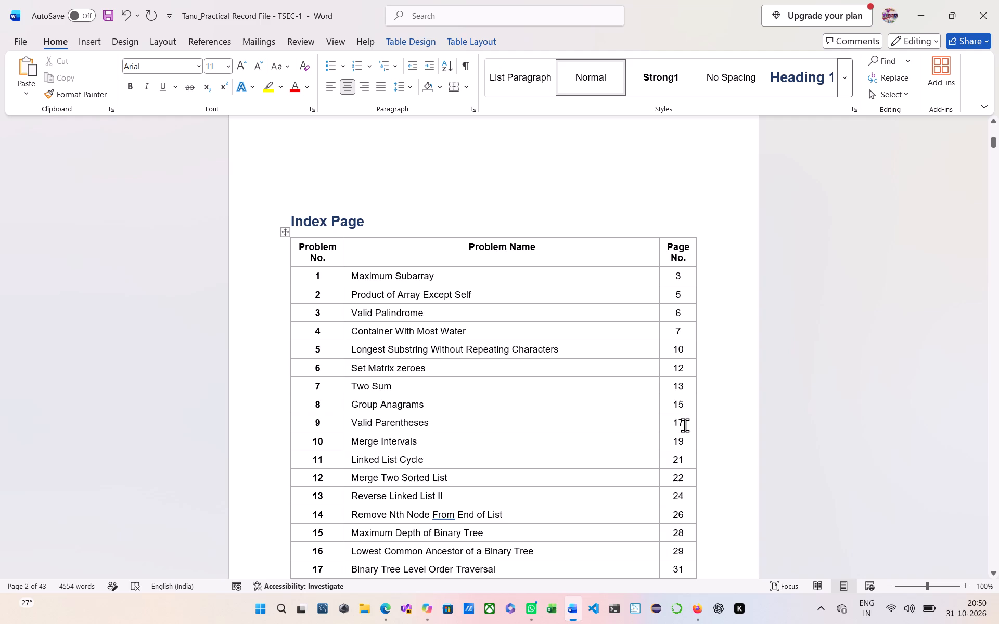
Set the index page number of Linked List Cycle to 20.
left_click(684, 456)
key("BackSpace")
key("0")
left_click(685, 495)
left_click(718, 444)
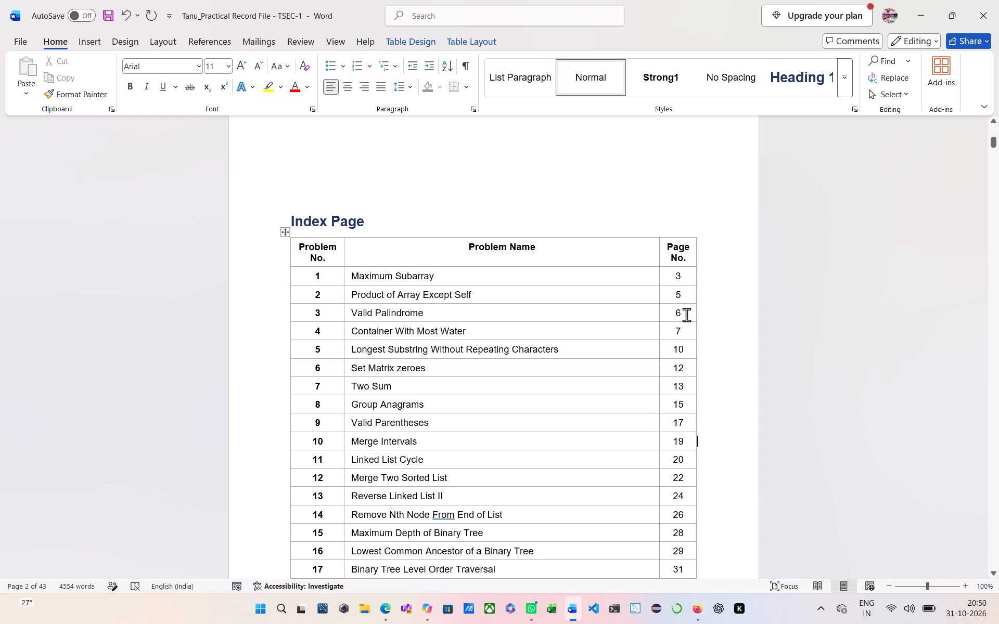
Set the index page numbers of Longest Substring Without Repeating Characters to 8 and Set Matrix zeroes to 10.
left_click(688, 347)
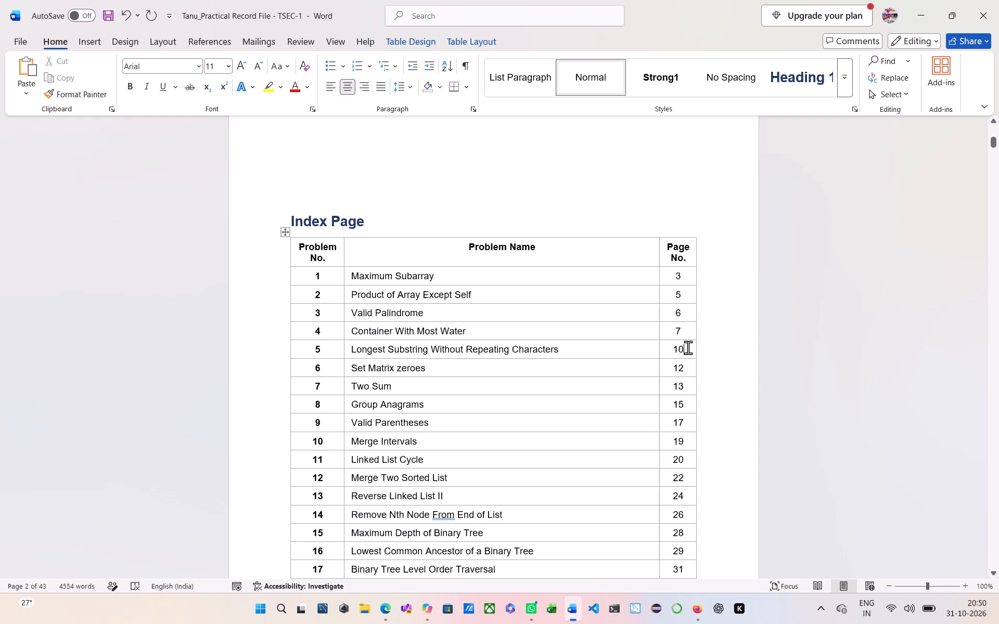
key("BackSpace")
key("BackSpace")
key("8")
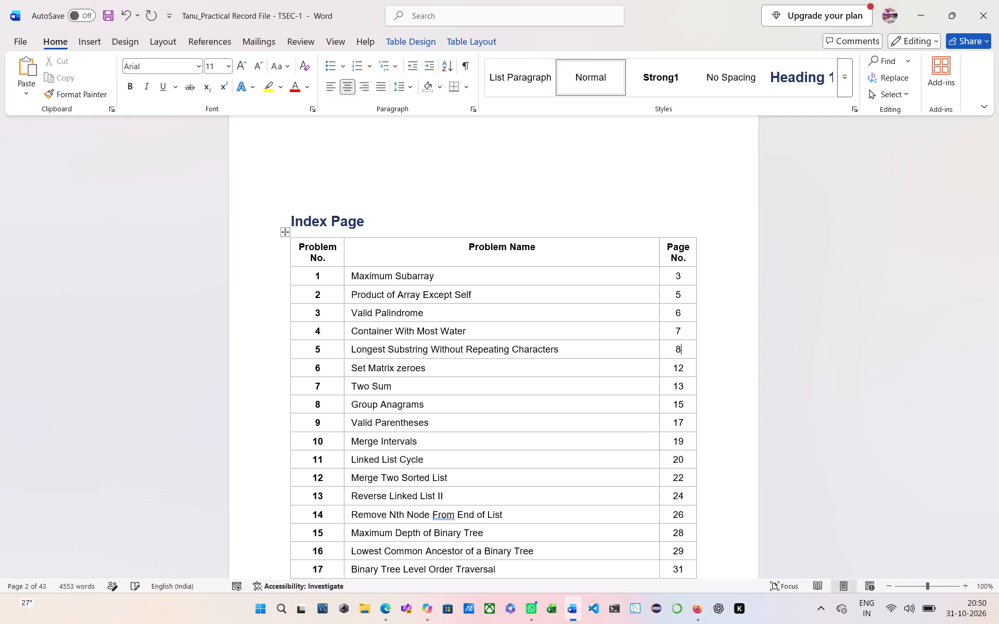
left_click(683, 367)
key("BackSpace")
key("0")
Set the index page numbers of Two Sum to 12 and Group Anagrams to 13.
key("Down")
key("BackSpace")
key("2")
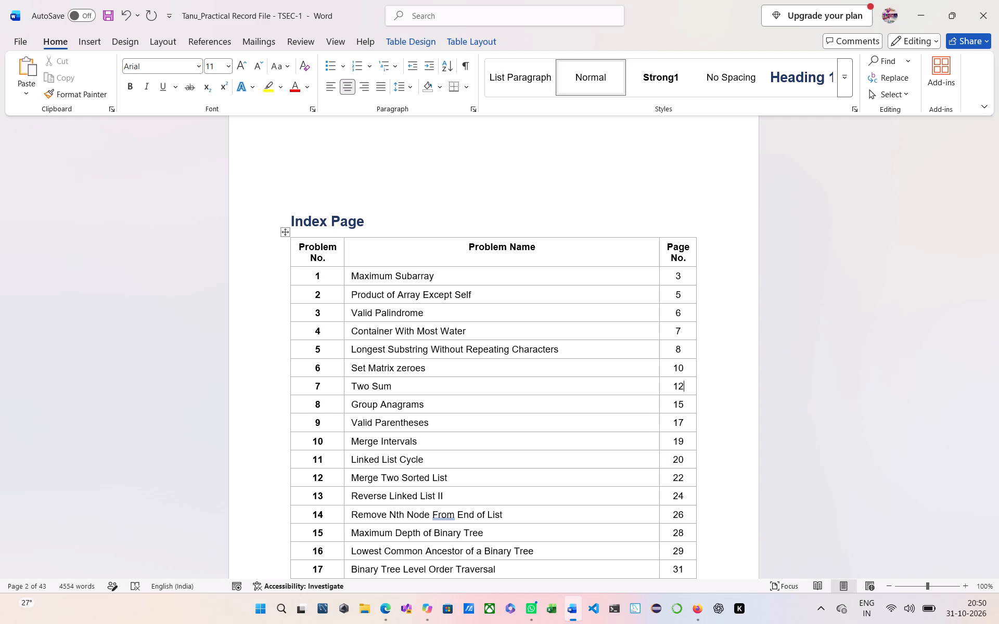
key("Down")
key("BackSpace")
key("3")
Set the index page numbers of Valid Parentheses to 15 and Merge Intervals to 17.
key("Down")
key("Up")
key("Down")
key("BackSpace")
key("5")
key("Right")
key("Down")
key("BackSpace")
key("7")
Set the index page numbers of Linked List Cycle to 19 and Merge Two Sorted List to 20.
left_click(683, 460)
key("BackSpace")
key("BackSpace")
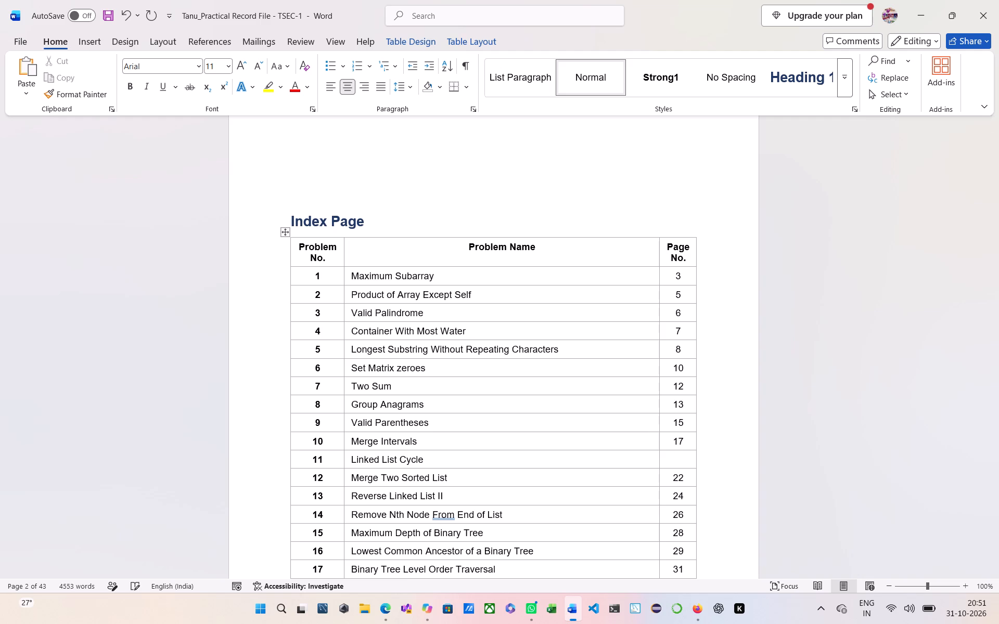
type("19")
left_click(683, 478)
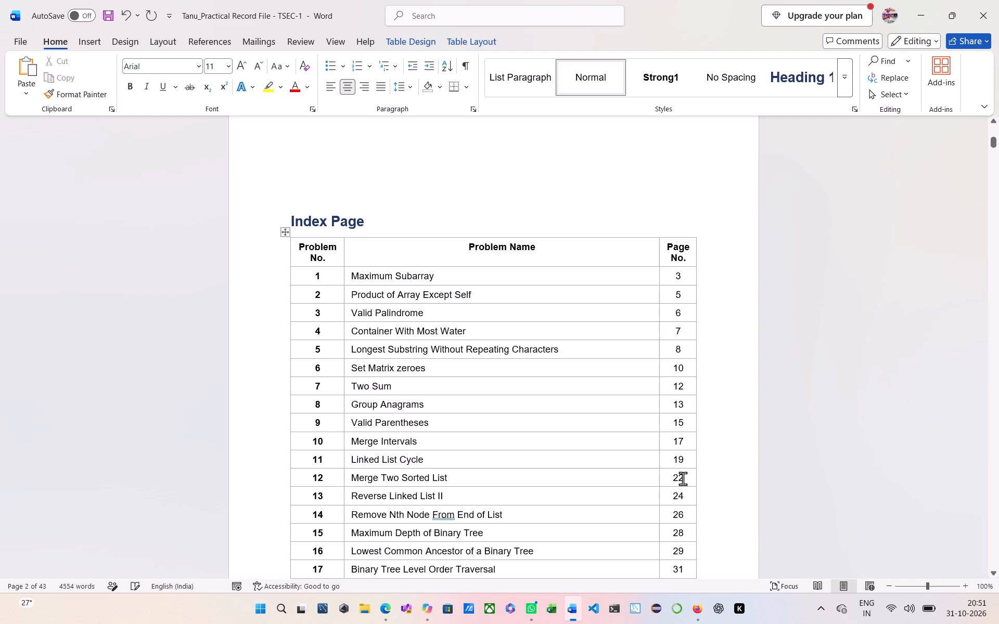
key("BackSpace")
key("0")
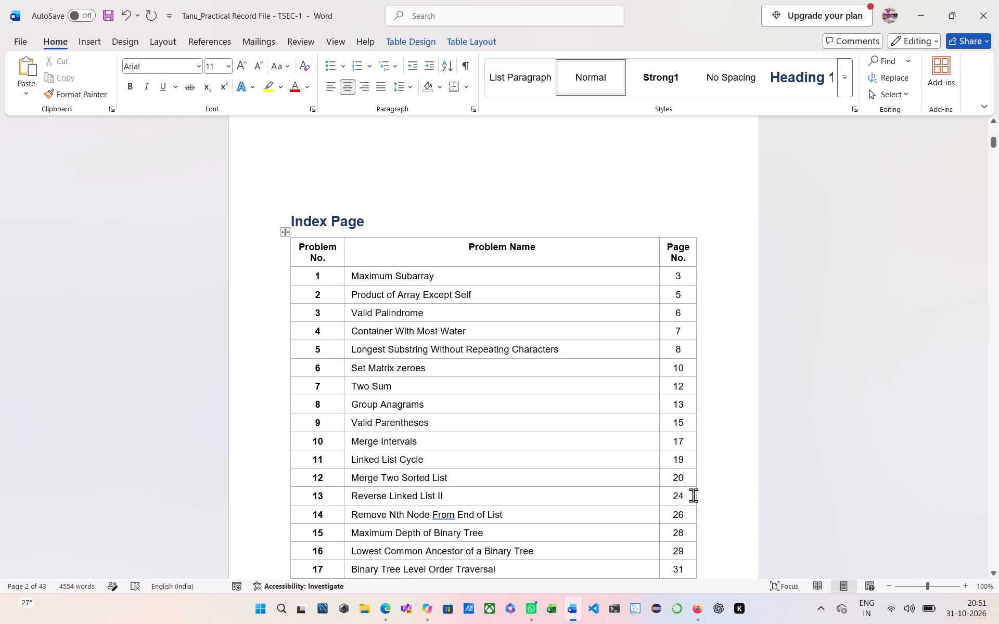
Set the index page numbers of Reverse Linked List II to 22 and Remove Nth Node From End of List to 23.
left_click(686, 495)
key("BackSpace")
key("2")
left_click(684, 514)
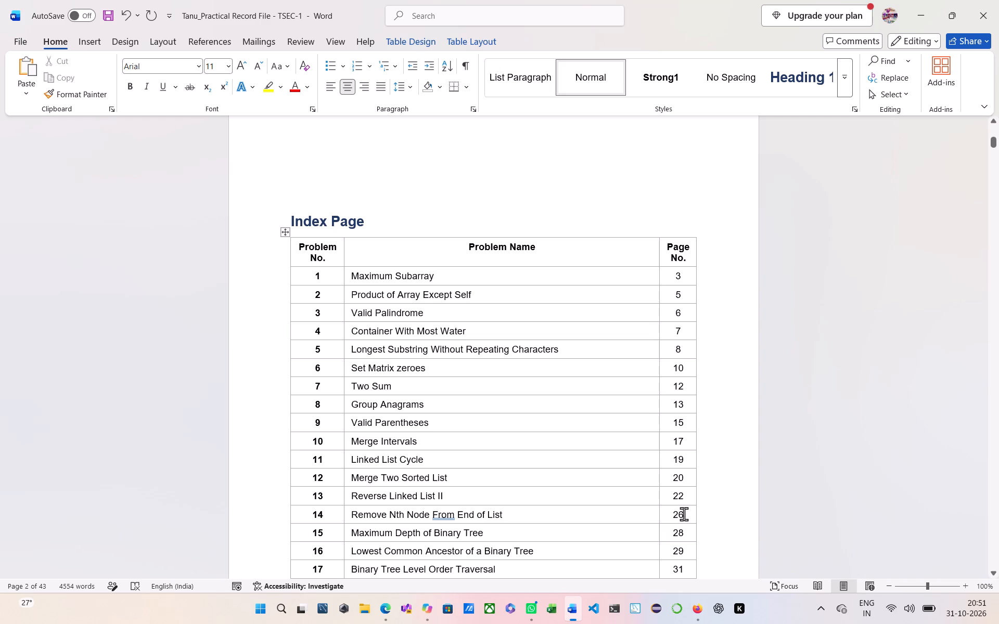
key("BackSpace")
key("3")
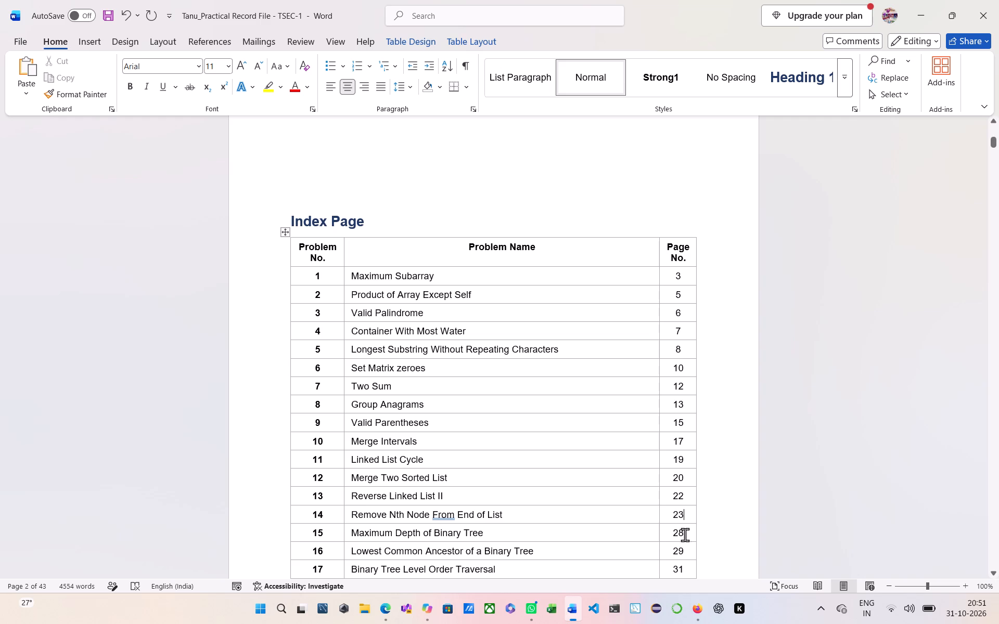
Set the index page numbers of Maximum Depth of Binary Tree to 25 and Lowest Common Ancestor of a Binary Tree to 26.
left_click(684, 534)
key("BackSpace")
key("5")
scroll(684, 534, "down", 2)
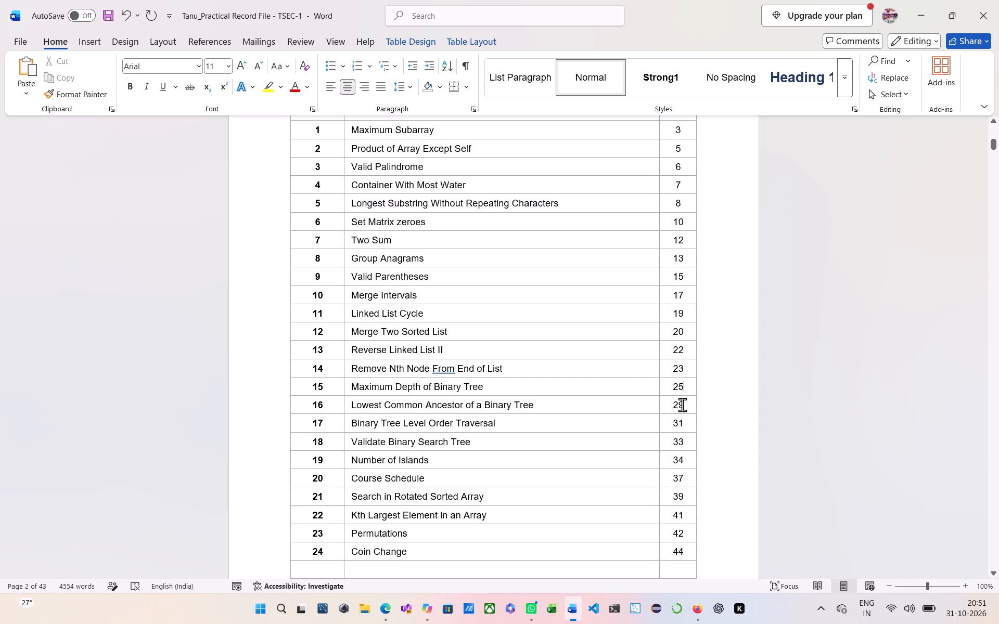
left_click(682, 404)
key("BackSpace")
key("6")
Set the index page numbers of Binary Tree Level Order Traversal to 28 and Validate Binary Search Tree to 30.
left_click(682, 423)
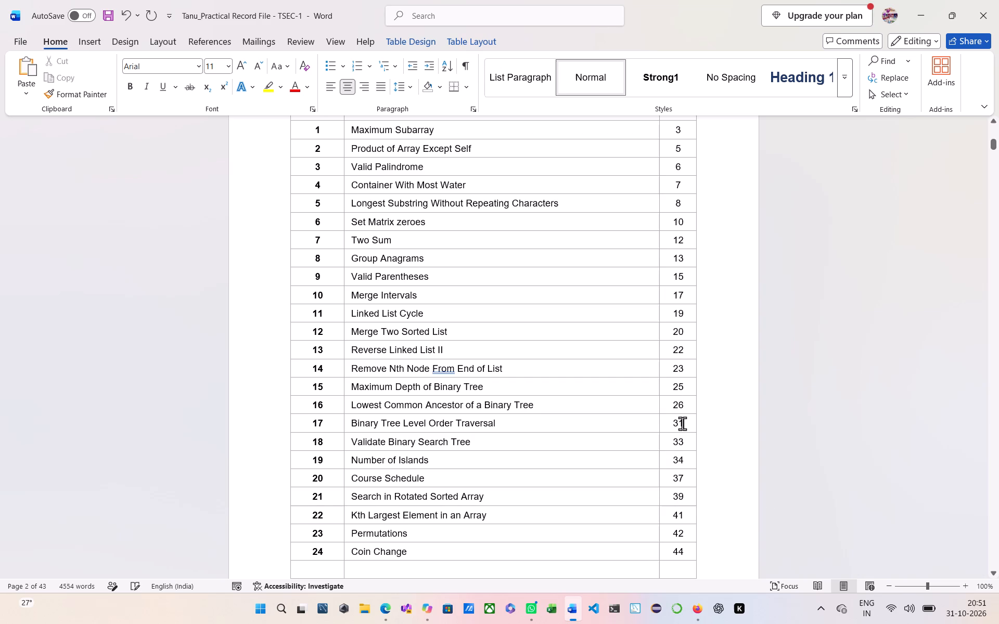
key("BackSpace")
key("BackSpace")
type("28")
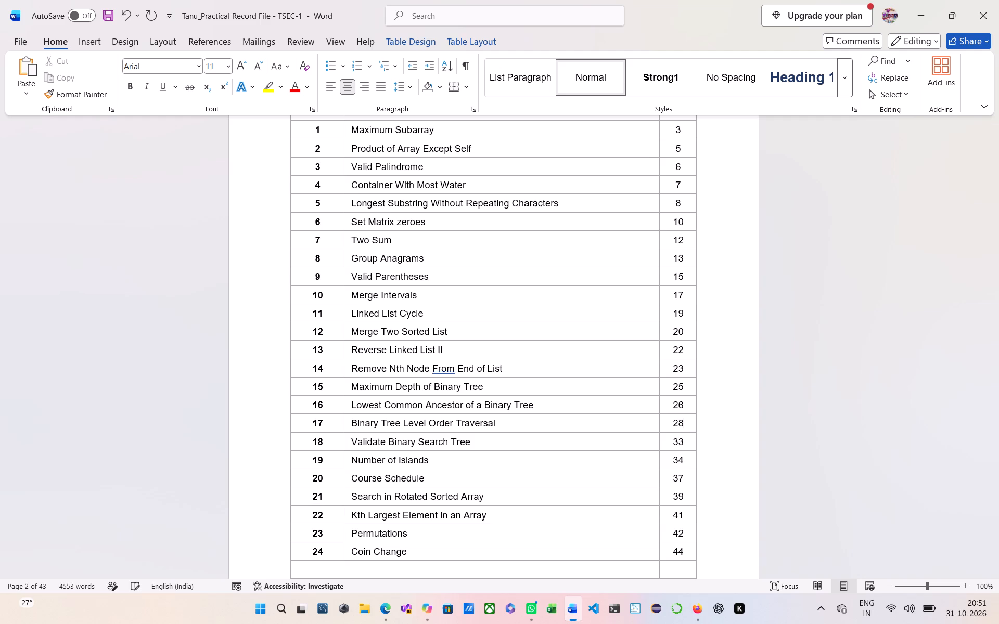
left_click(685, 439)
key("BackSpace")
key("0")
Set the index page numbers of Number of Islands to 31 and Course Schedule to 34.
left_click(685, 460)
key("BackSpace")
key("1")
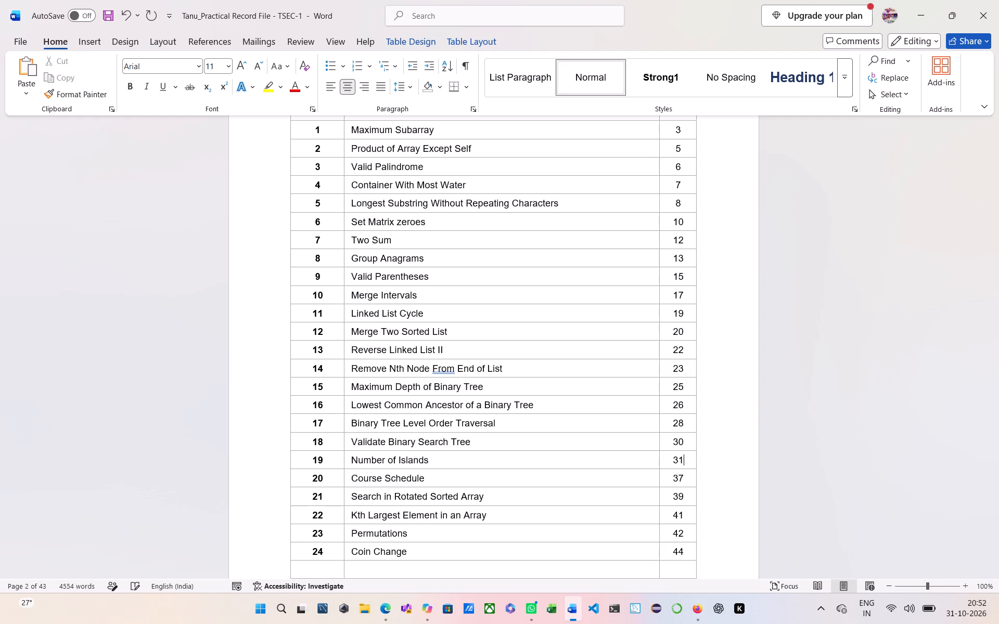
left_click(684, 476)
key("BackSpace")
key("4")
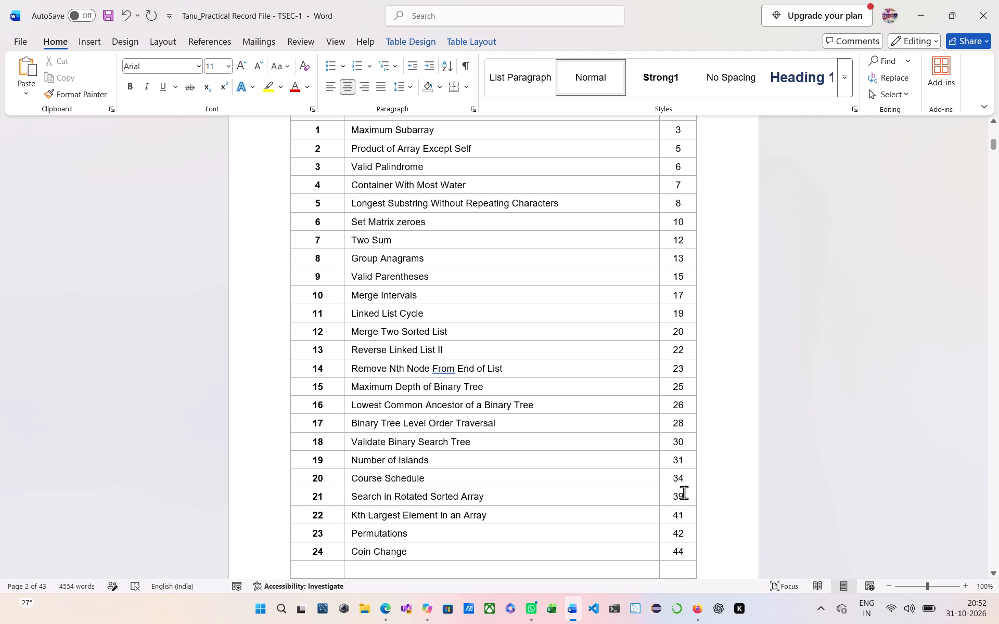
Set the index page numbers of Search in Rotated Sorted Array to 36 and Kth Largest Element in an Array to 48.
left_click(684, 497)
key("BackSpace")
key("6")
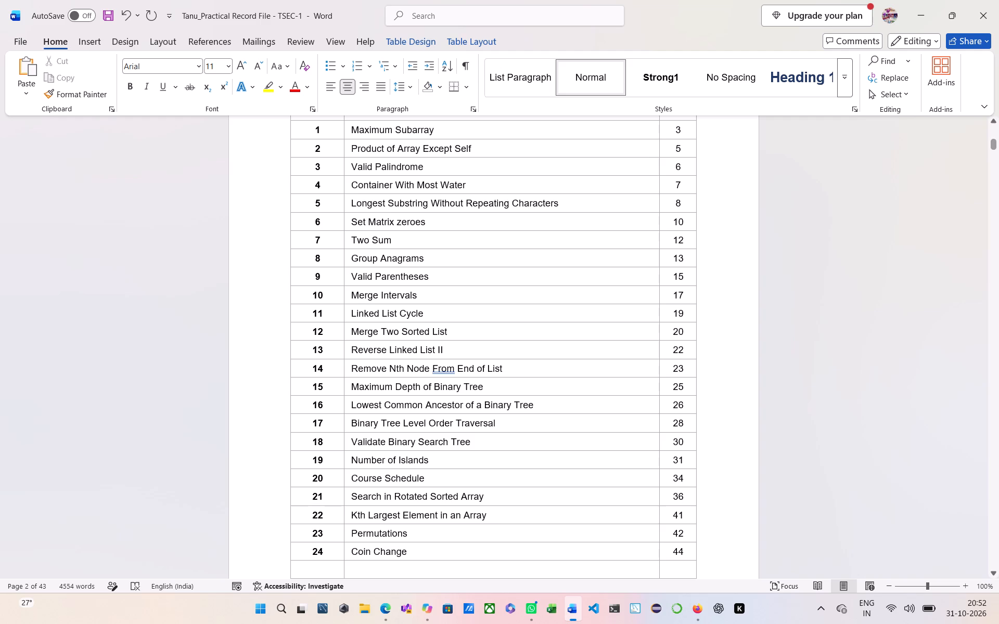
left_click(684, 516)
key("BackSpace")
key("8")
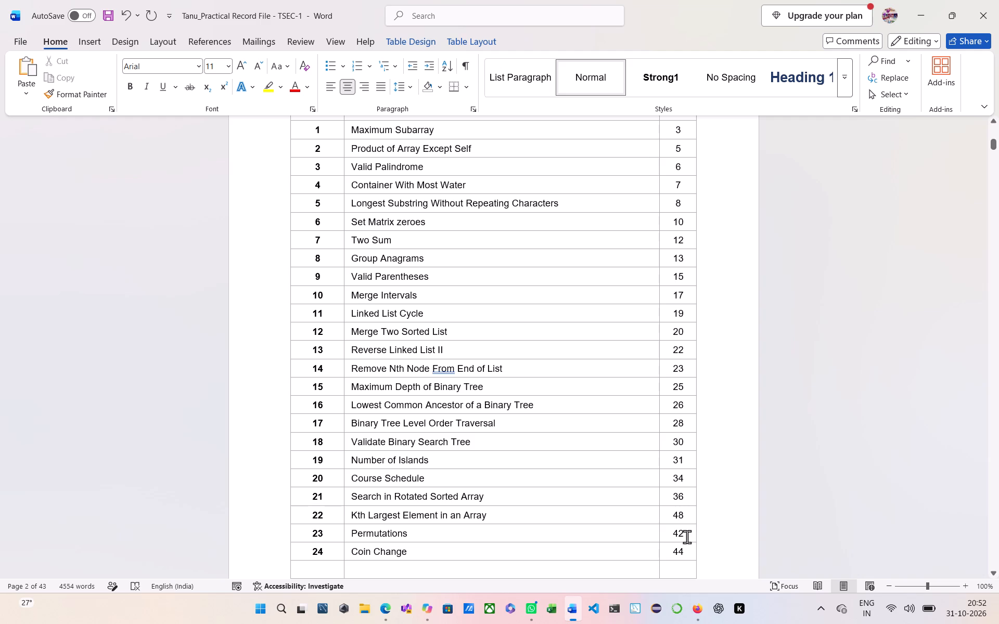
Set the index page numbers of Permutations to 40 and Coin Change to 41.
left_click(685, 536)
key("BackSpace")
key("0")
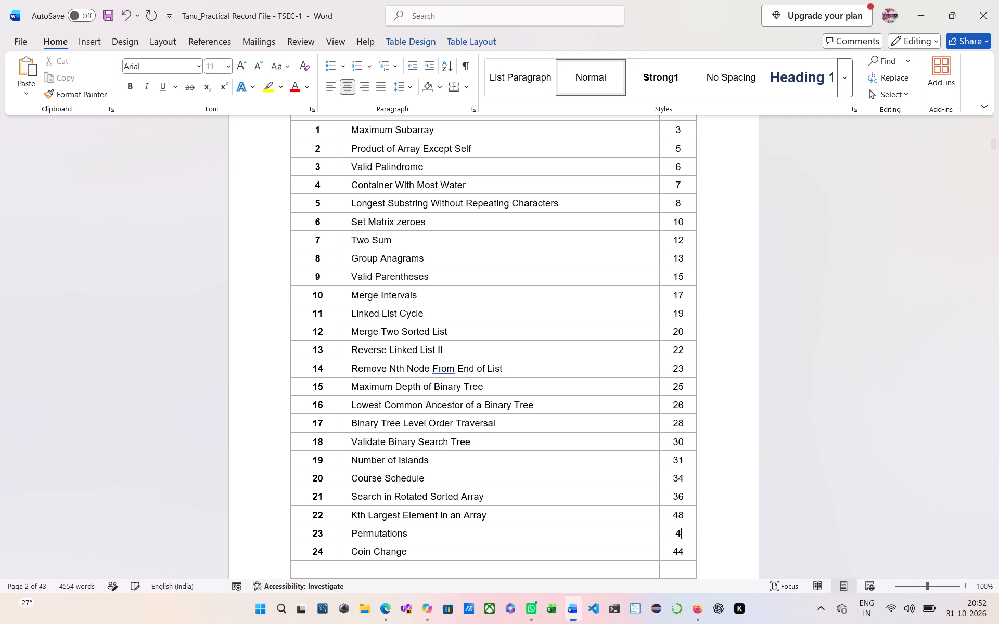
left_click(684, 549)
key("BackSpace")
key("1")
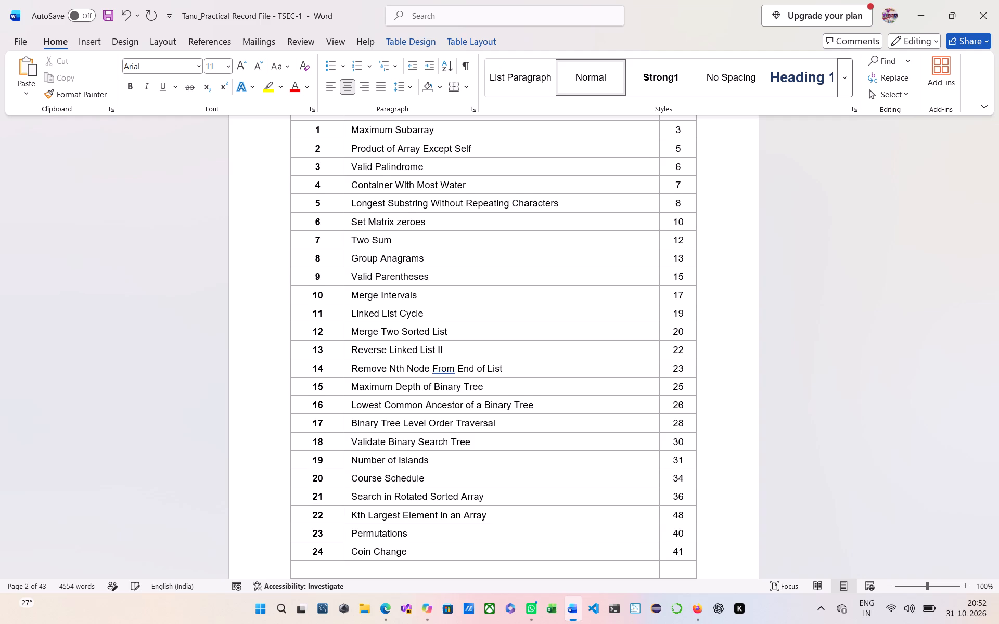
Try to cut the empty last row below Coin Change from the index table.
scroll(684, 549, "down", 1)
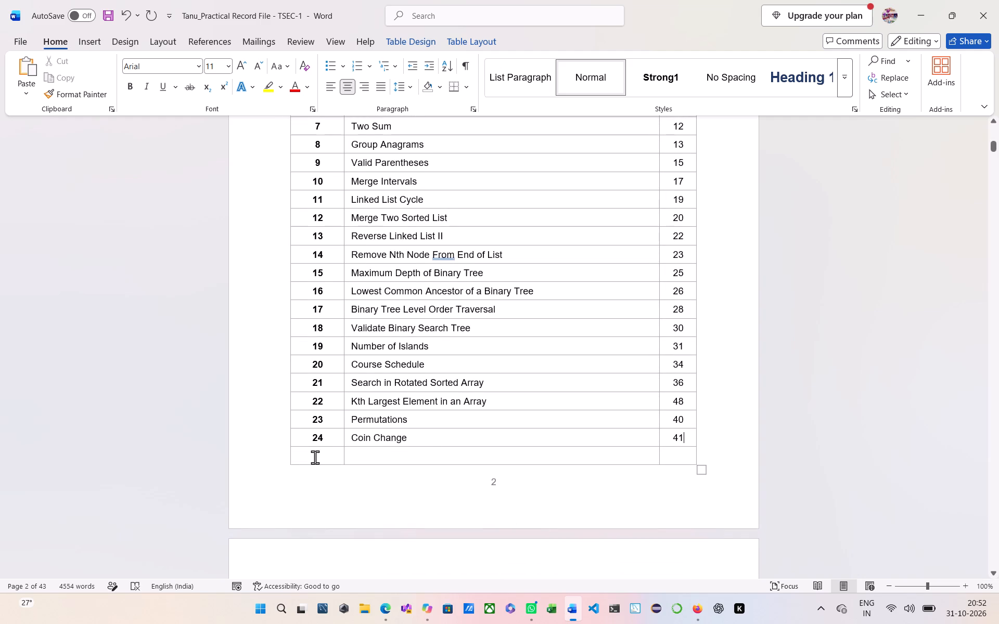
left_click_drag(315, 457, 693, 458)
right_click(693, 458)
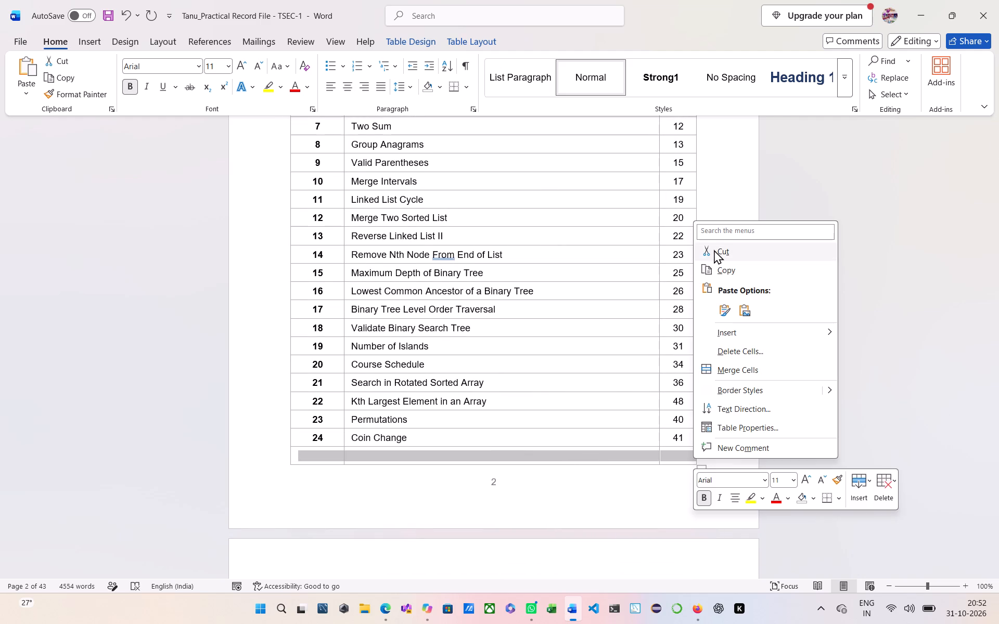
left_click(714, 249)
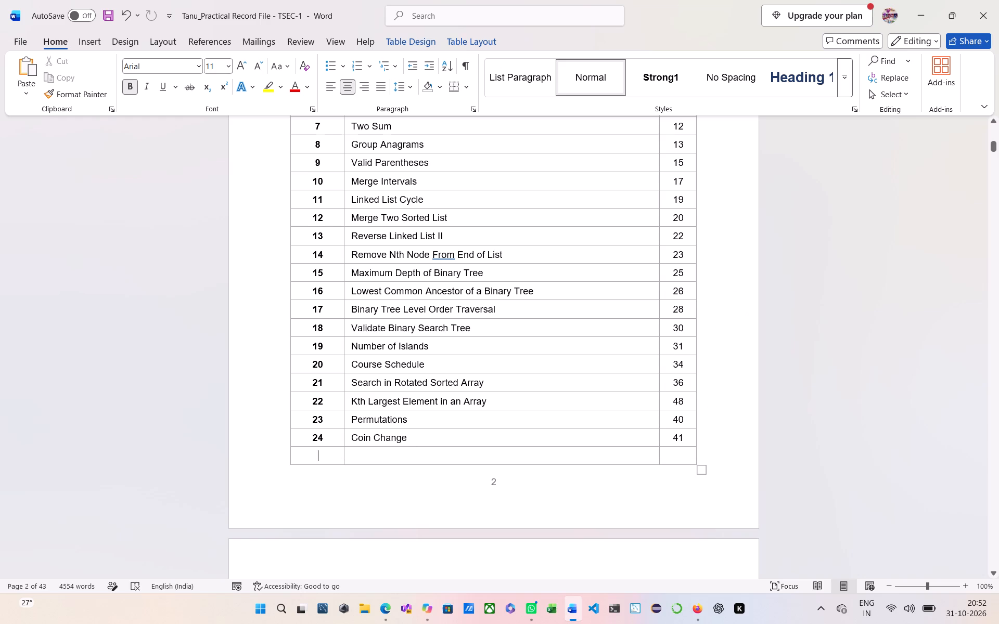
Save the practical record document under its existing name.
scroll(297, 461, "down", 4)
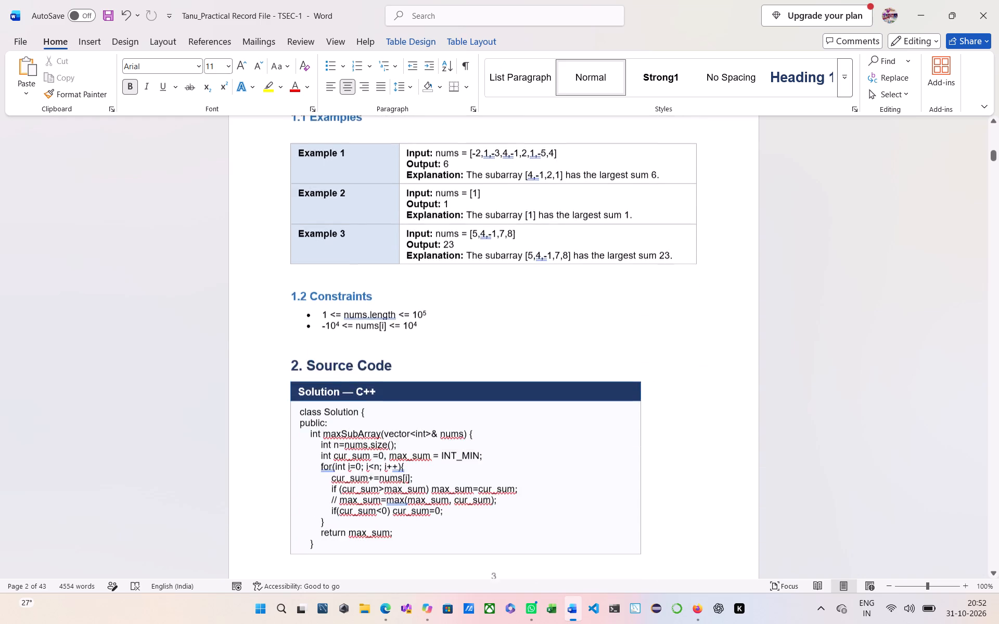
scroll(297, 461, "down", 3)
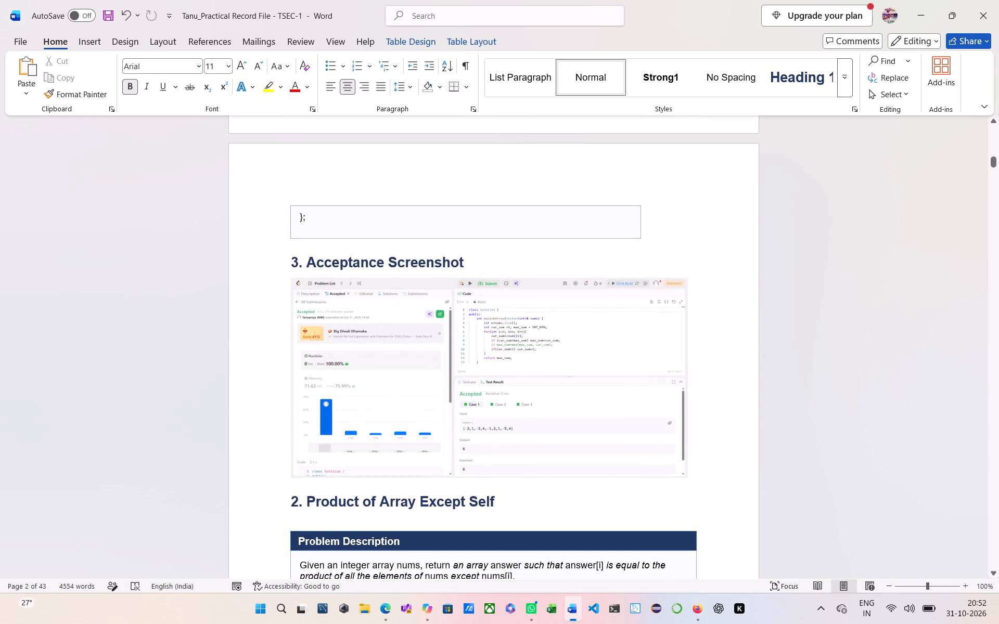
left_click(24, 47)
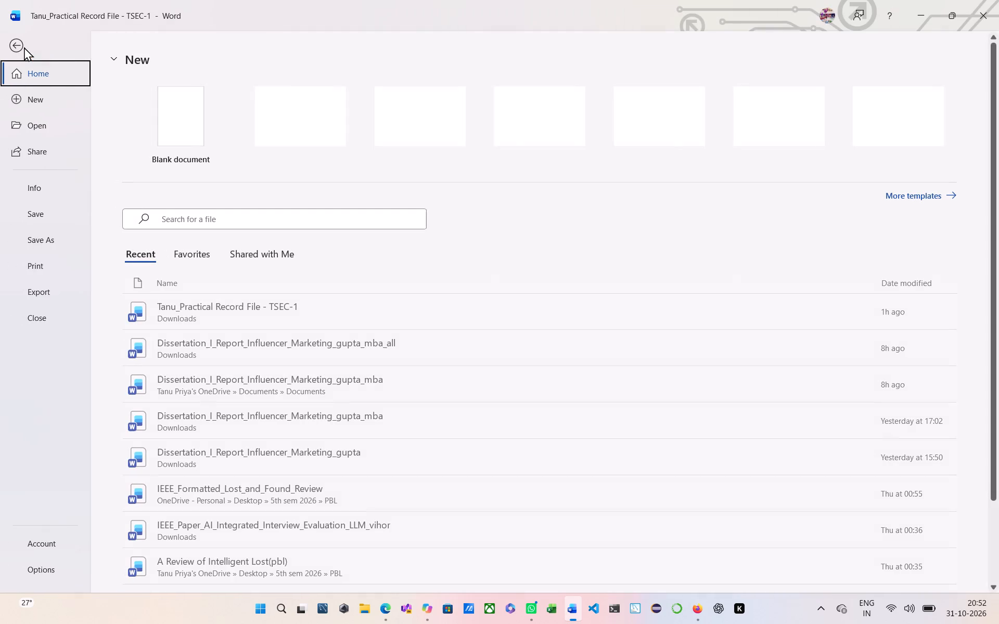
left_click(49, 214)
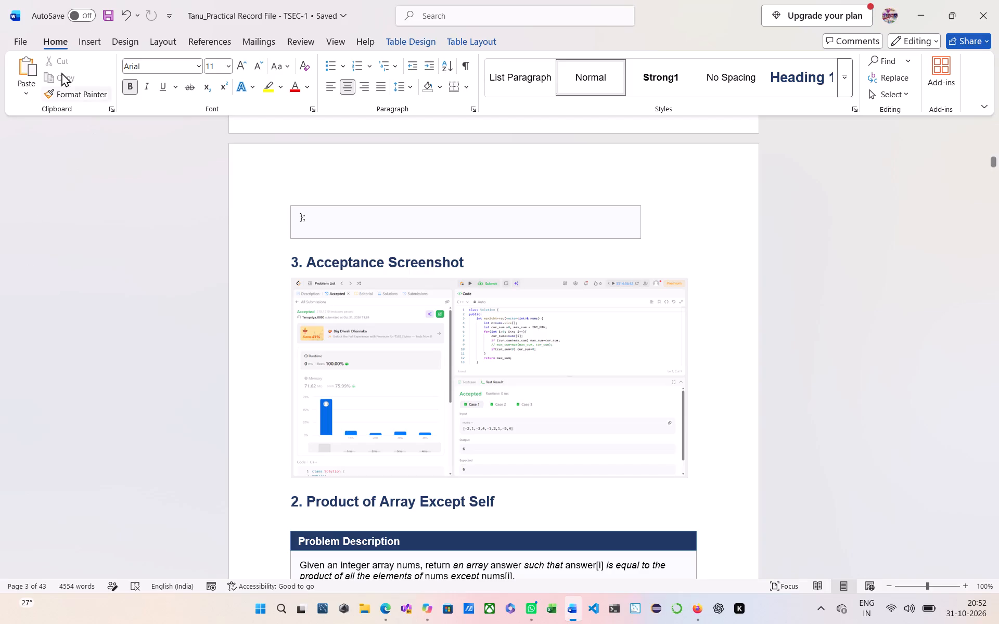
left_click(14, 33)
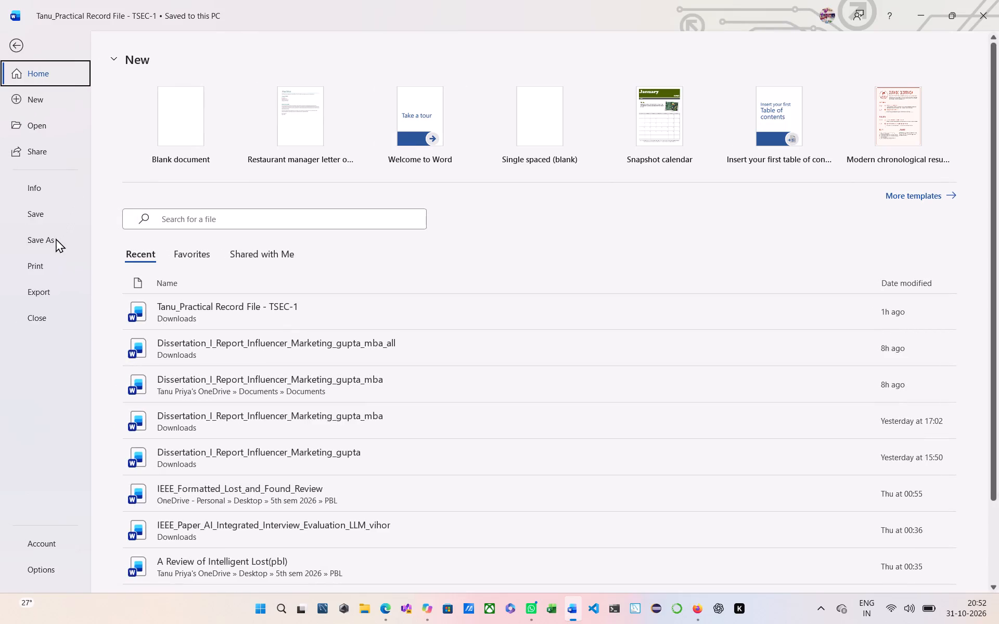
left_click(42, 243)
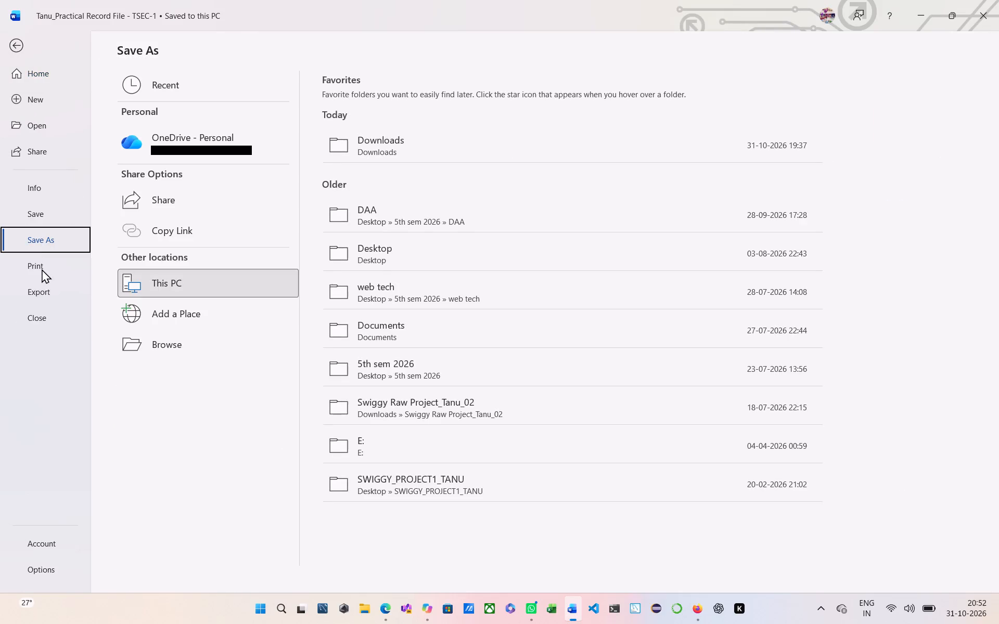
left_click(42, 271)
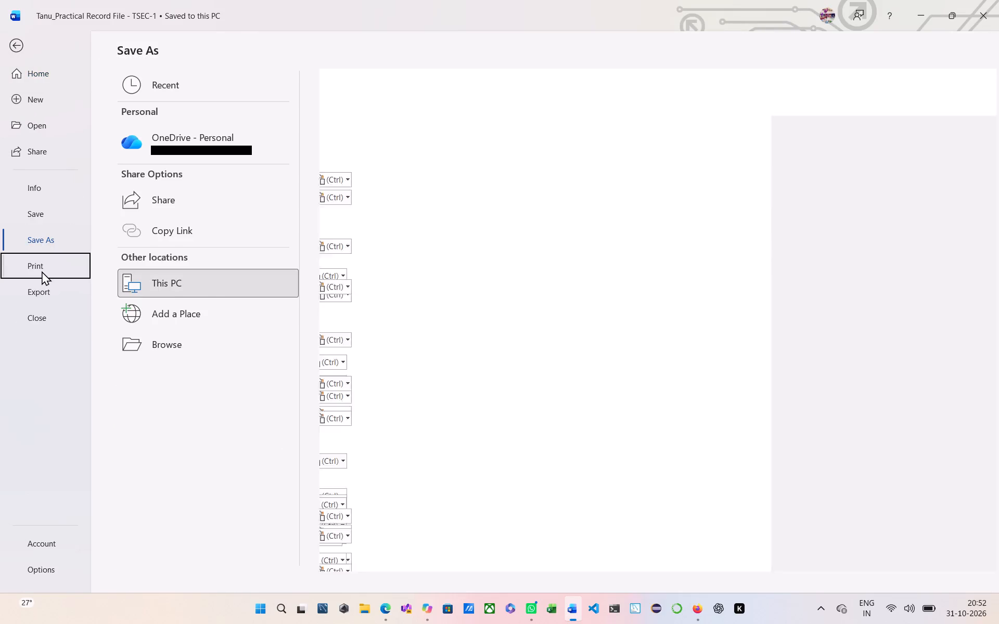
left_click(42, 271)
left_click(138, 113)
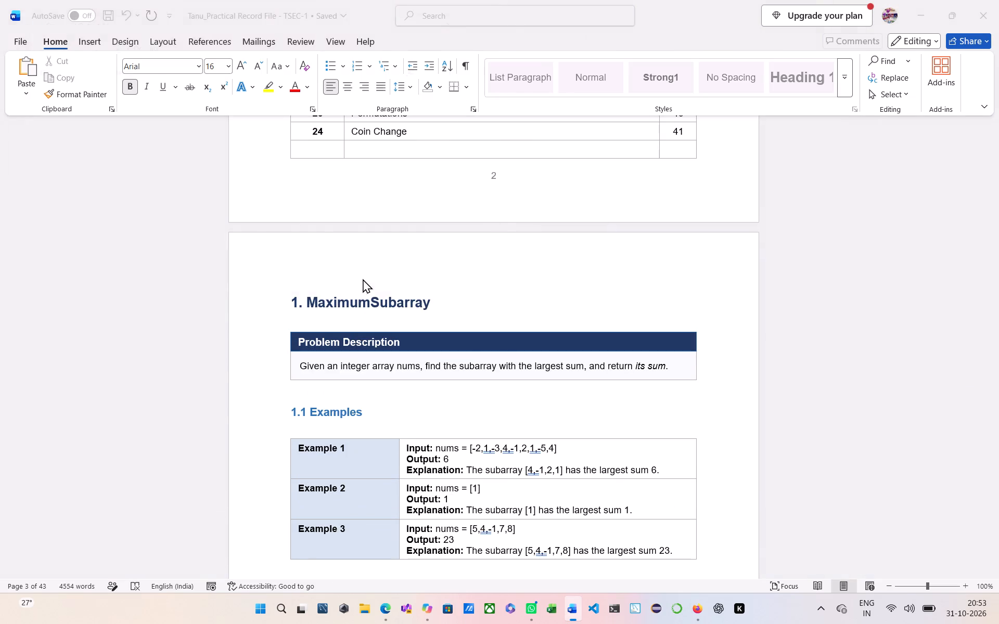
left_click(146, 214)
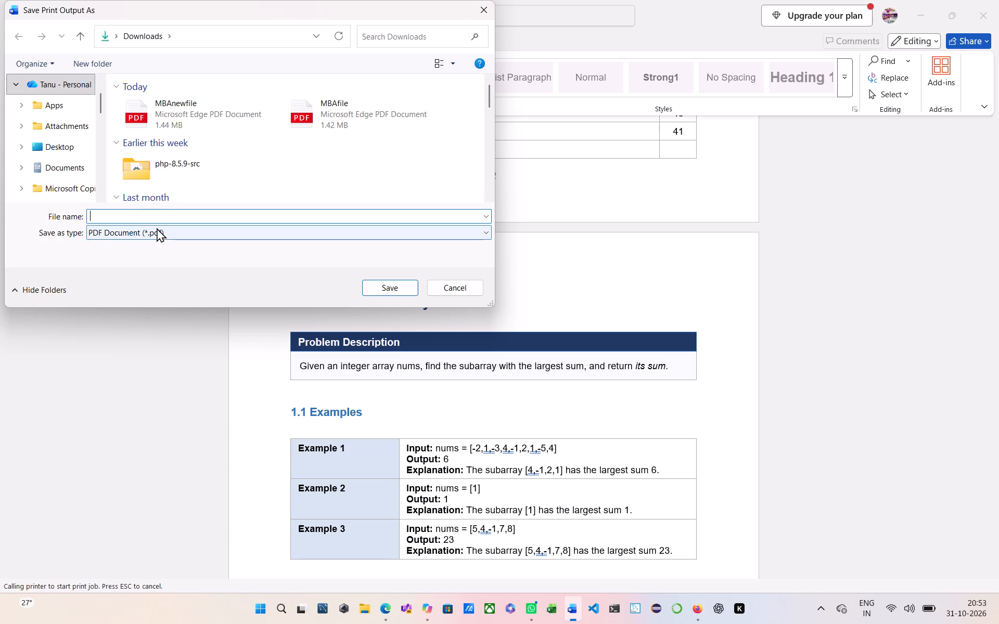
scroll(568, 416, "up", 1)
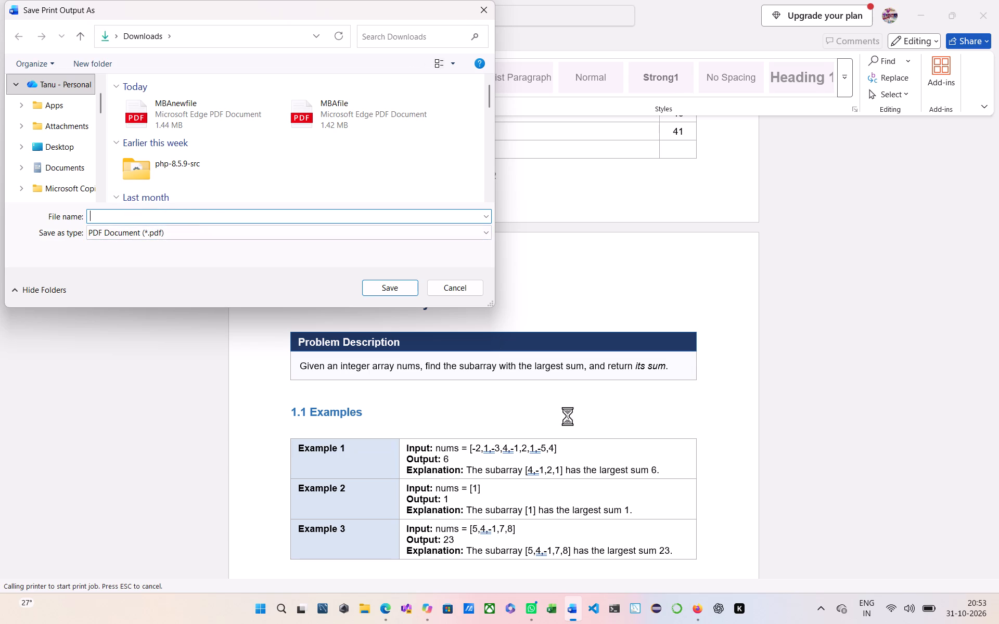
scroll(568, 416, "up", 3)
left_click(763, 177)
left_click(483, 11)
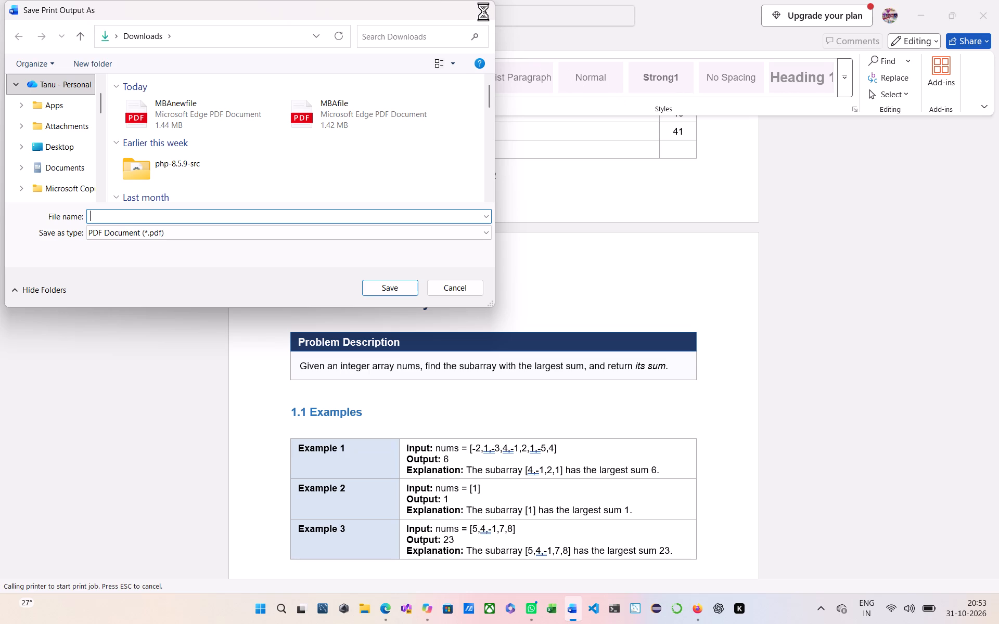
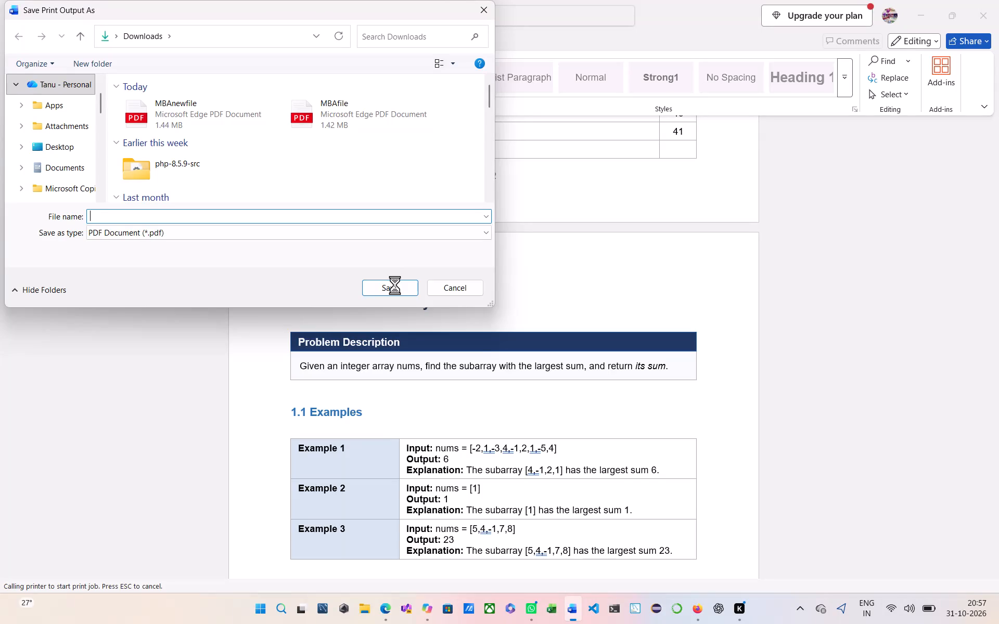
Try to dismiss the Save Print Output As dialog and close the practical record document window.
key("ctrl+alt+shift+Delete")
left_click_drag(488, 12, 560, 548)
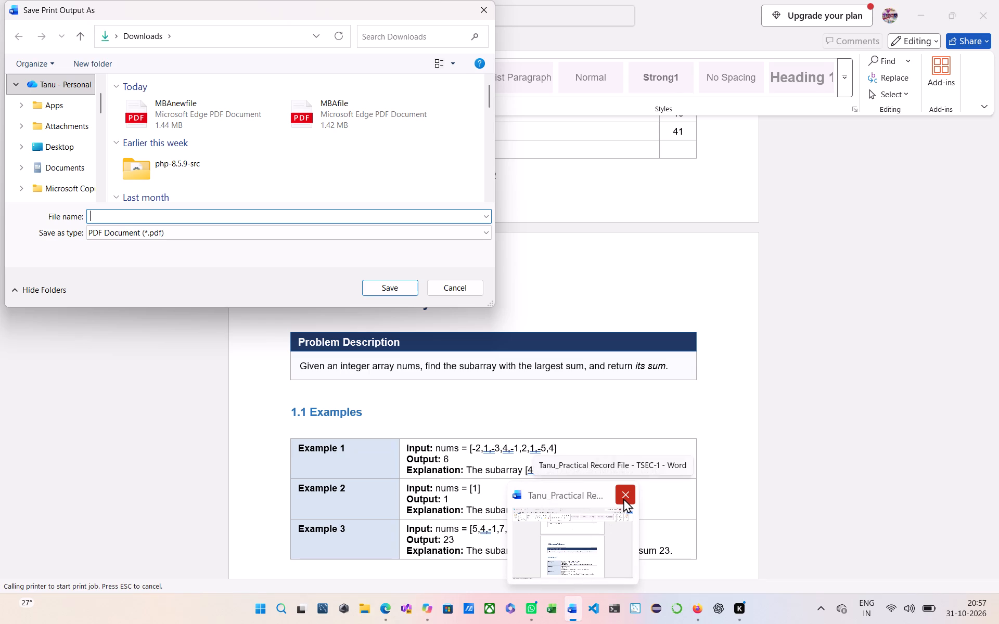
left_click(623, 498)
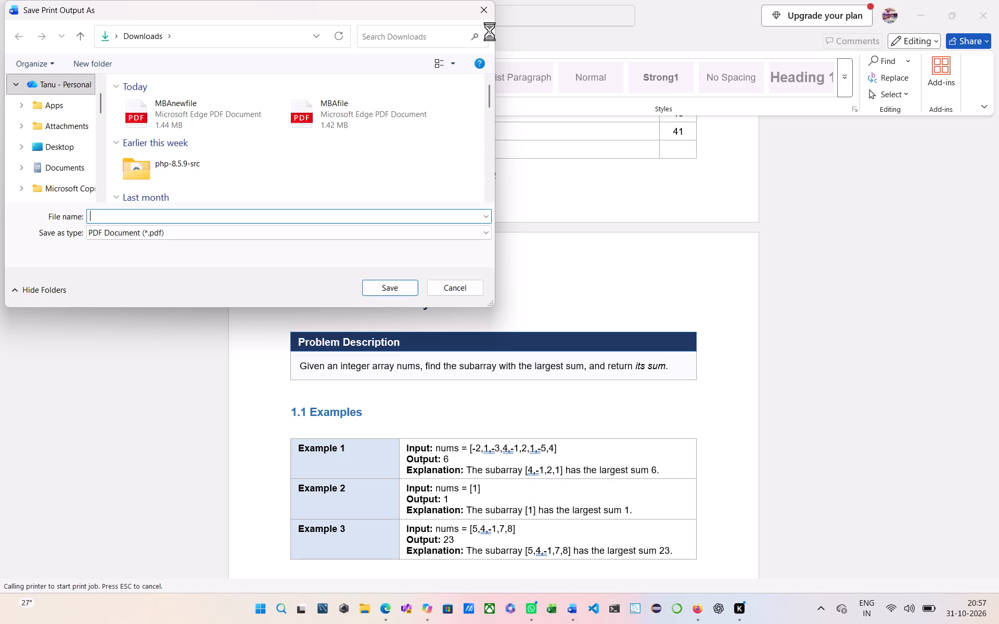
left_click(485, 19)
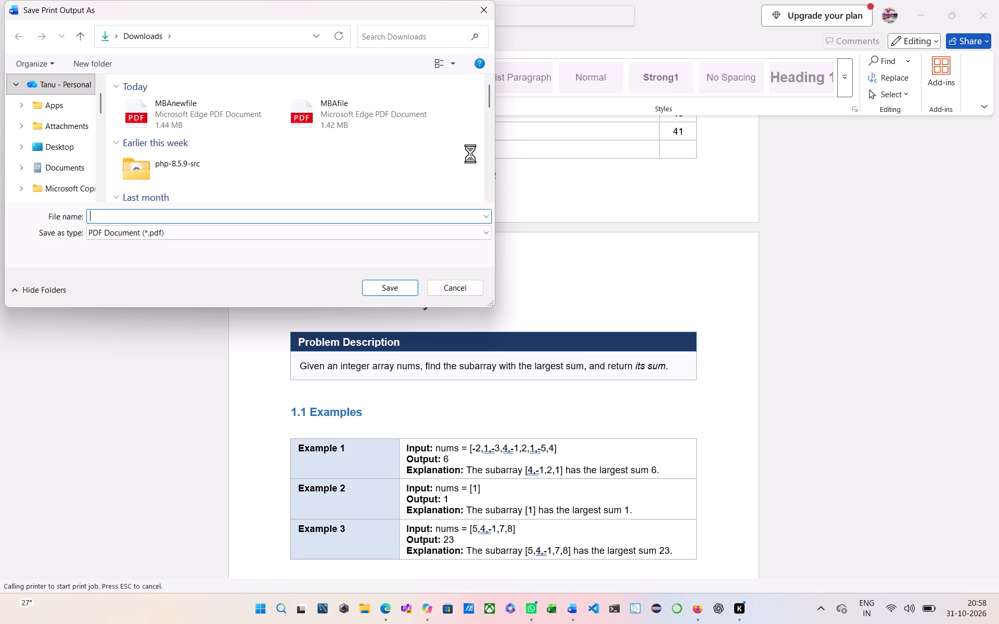